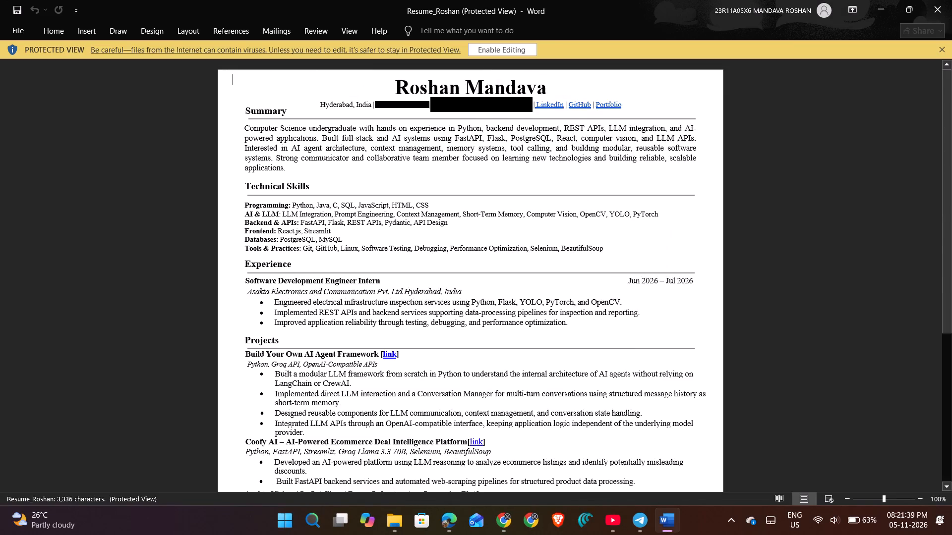
Enable editing of the protected resume document.
left_click(516, 53)
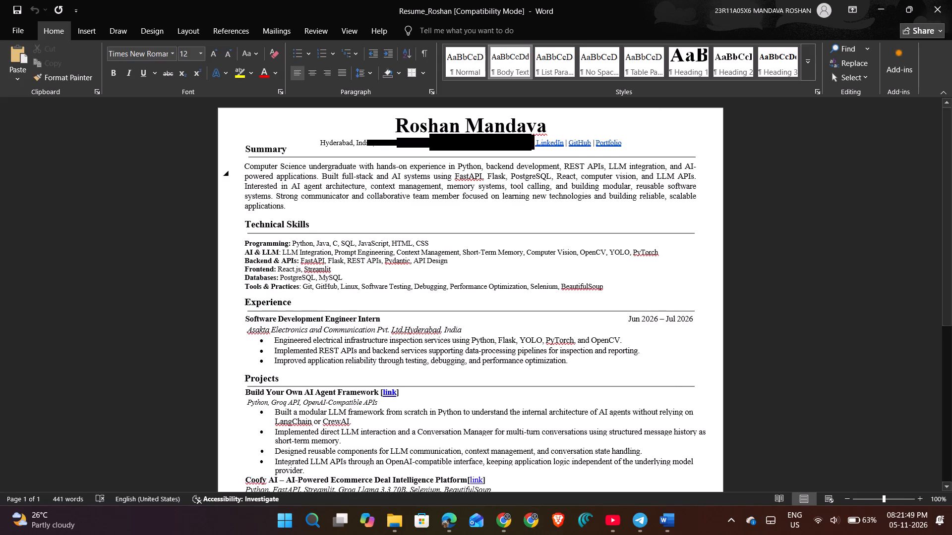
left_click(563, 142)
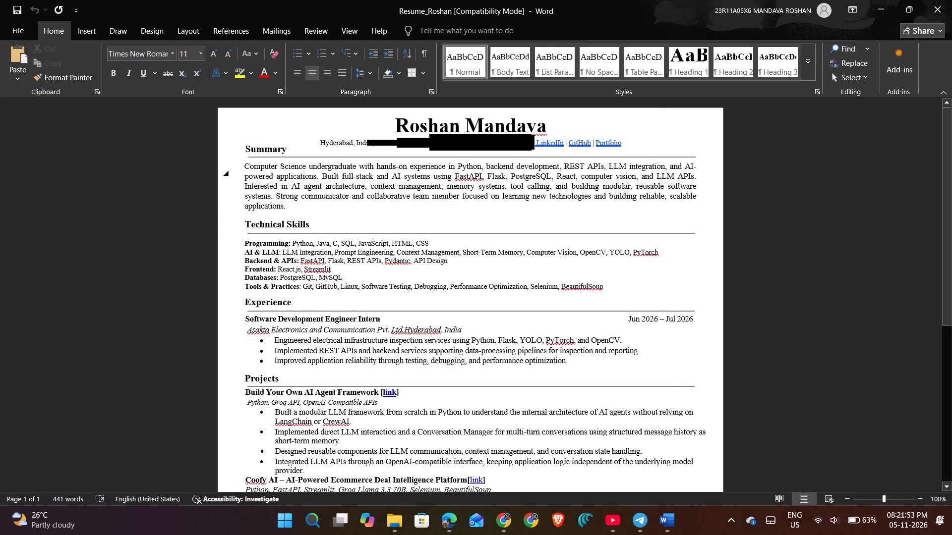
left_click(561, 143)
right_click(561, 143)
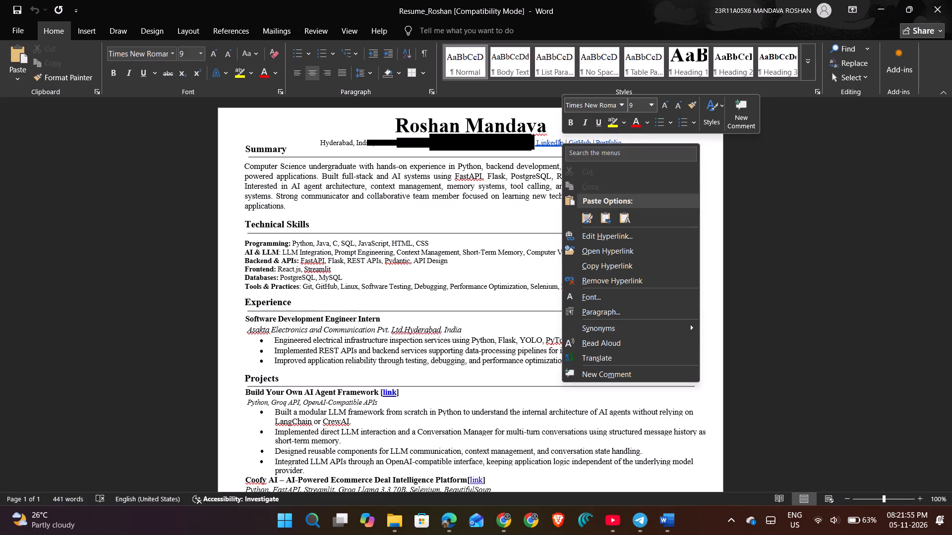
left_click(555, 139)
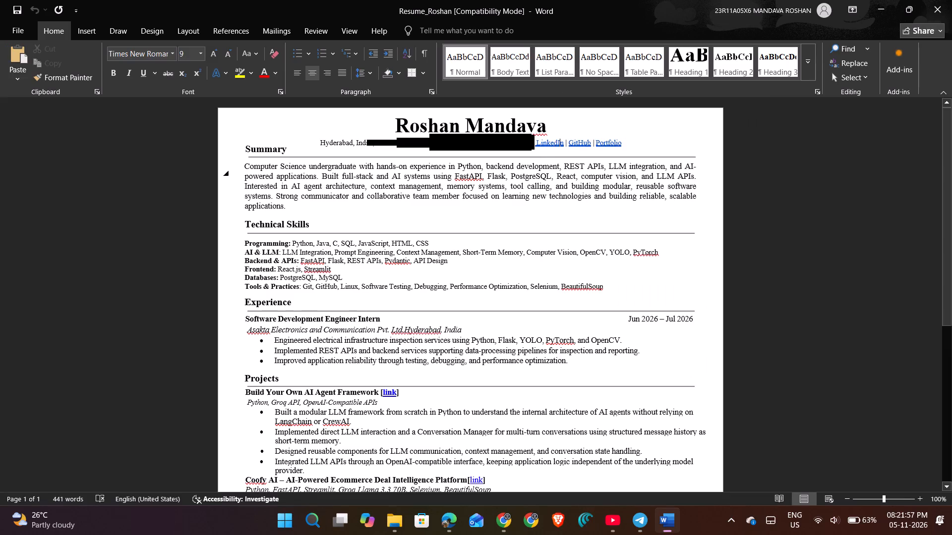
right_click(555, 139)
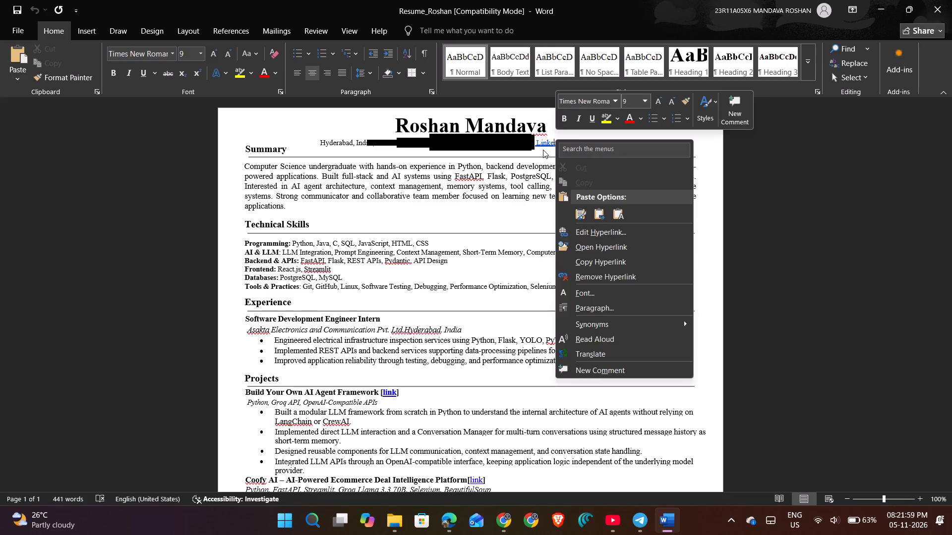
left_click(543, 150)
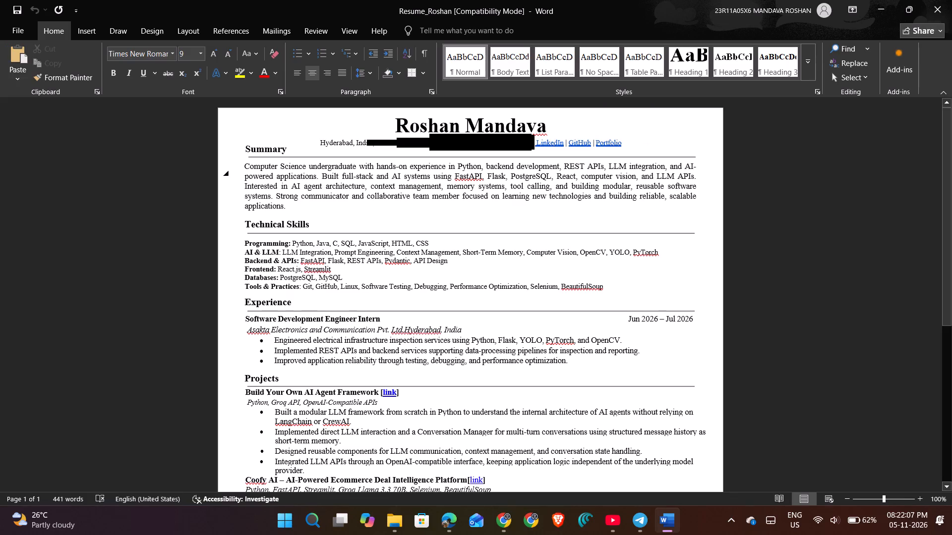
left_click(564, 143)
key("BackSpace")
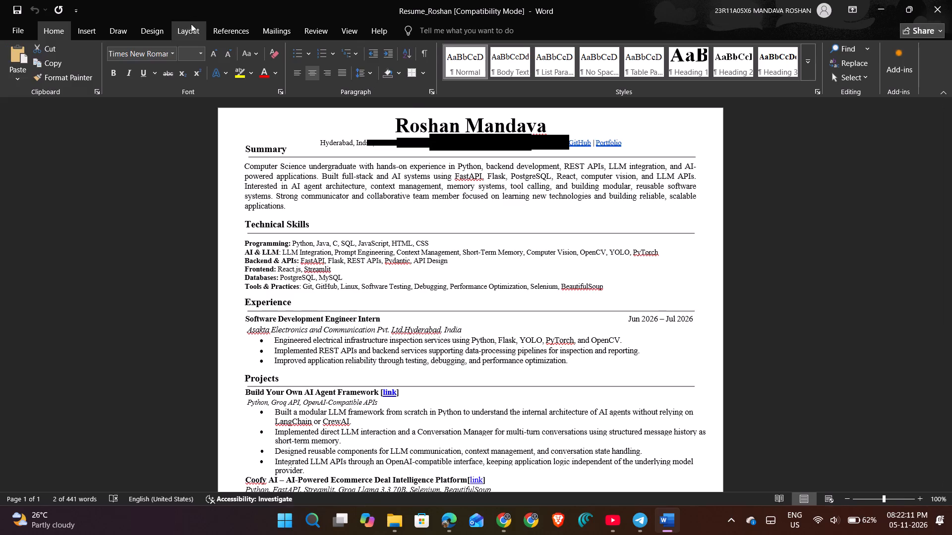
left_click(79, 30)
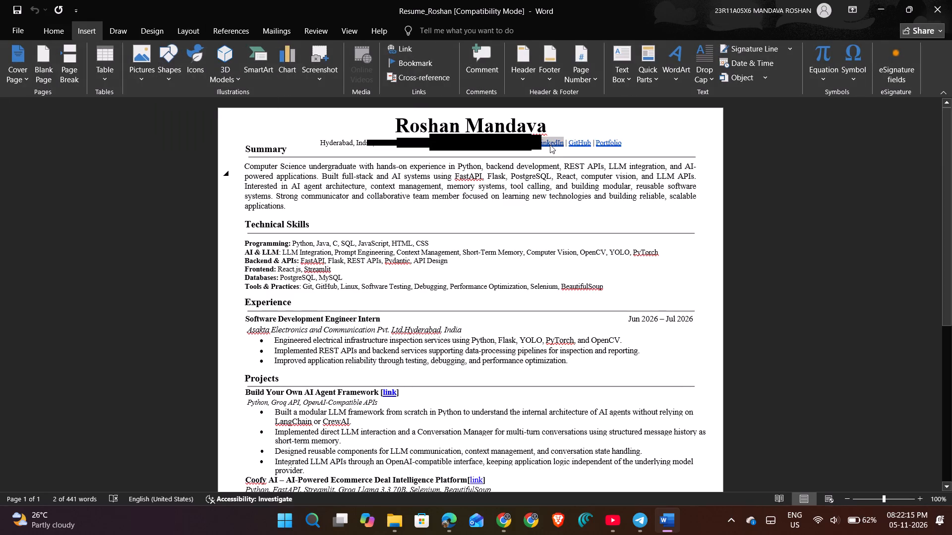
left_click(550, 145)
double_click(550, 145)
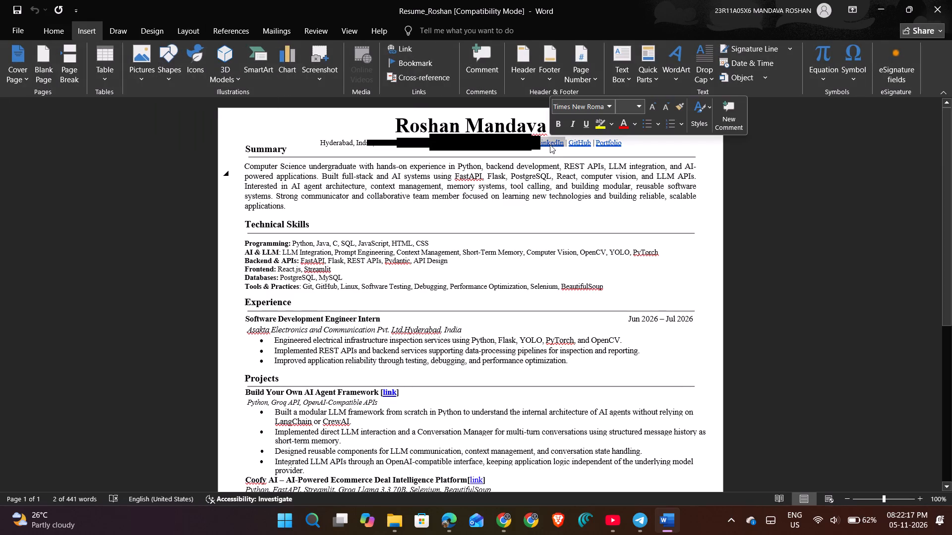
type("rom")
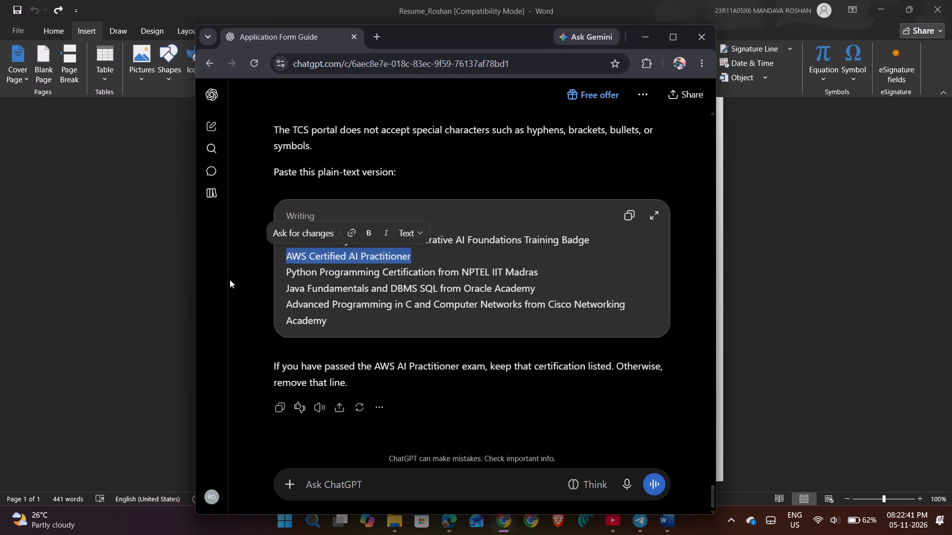
In Word, replace the "Generative AI Foundations – Training Badge" link with the copied text, unformatted, and put Python Programming on its own line.
left_click(164, 295)
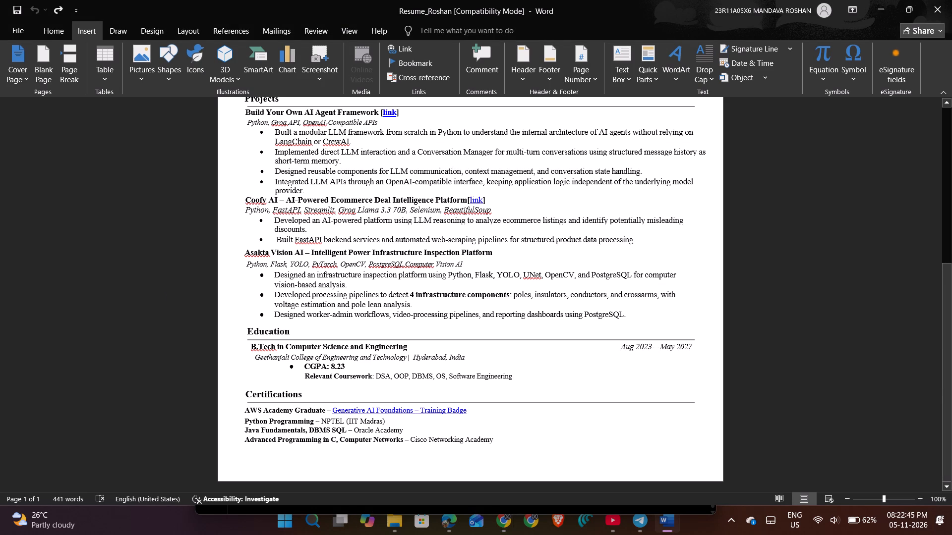
left_click_drag(466, 409, 332, 409)
key("ctrl+v")
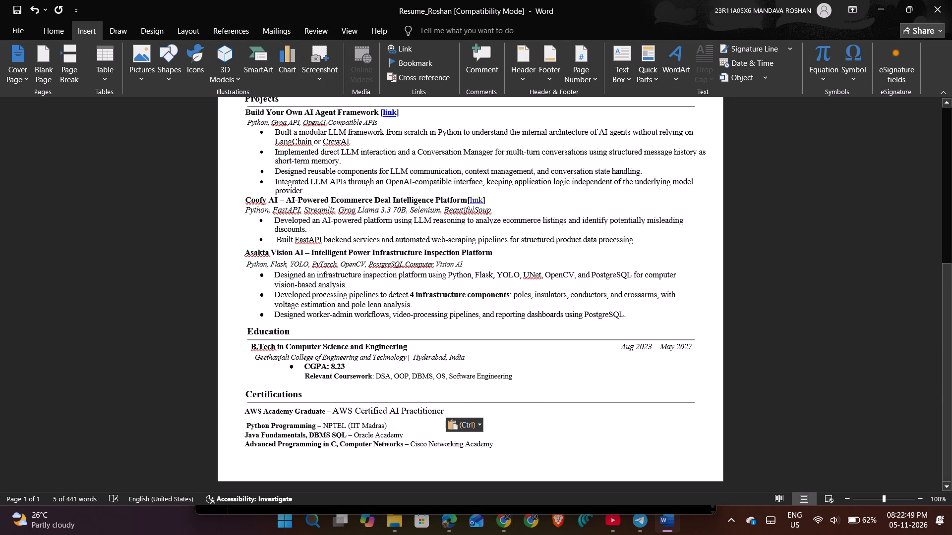
left_click(466, 426)
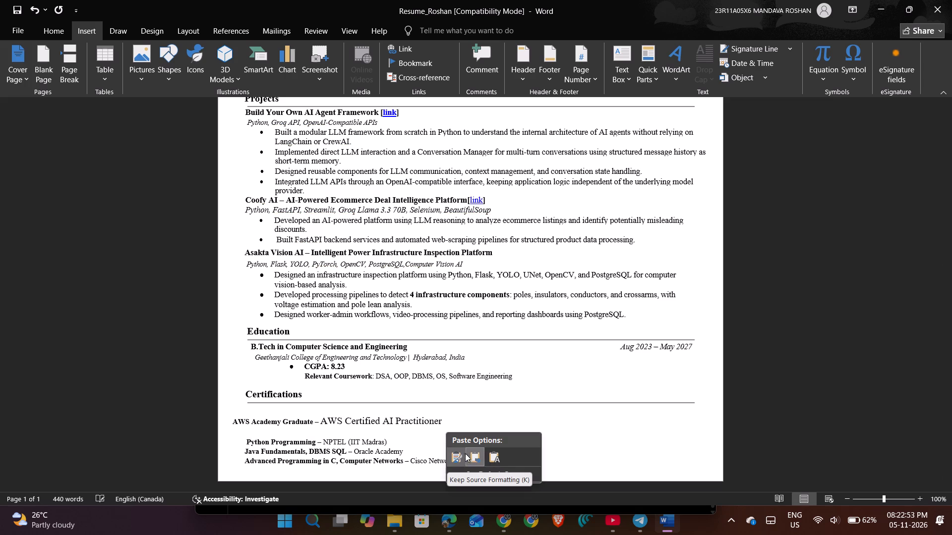
left_click(493, 450)
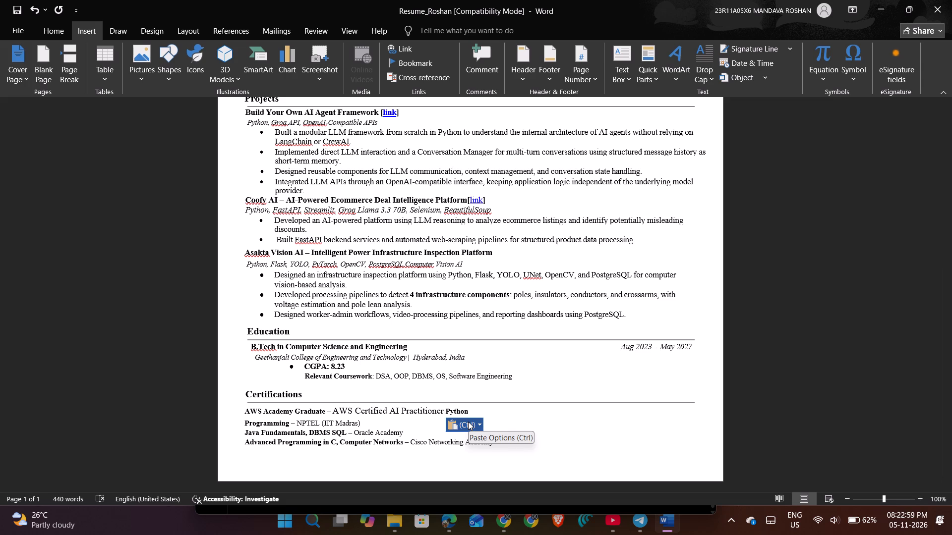
key("Return")
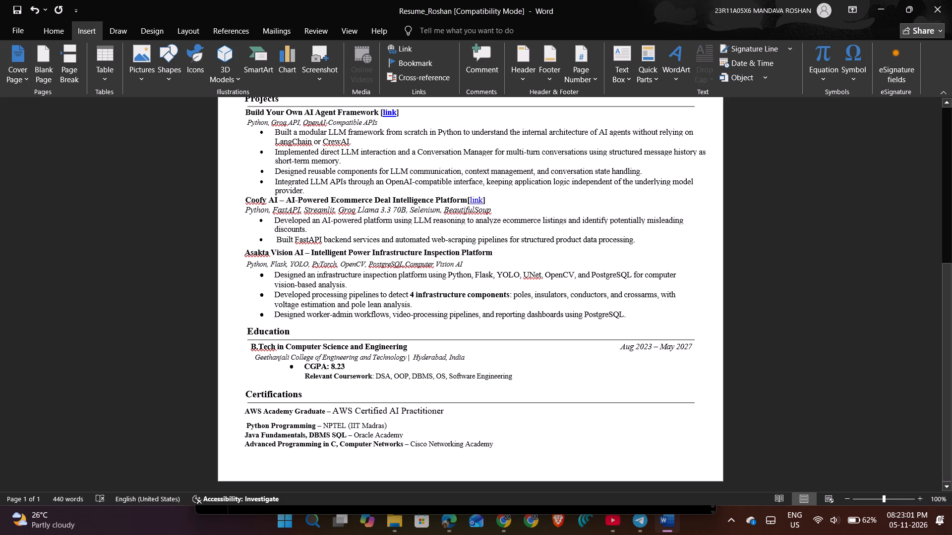
Set the font size of "AWS Certified AI Practitioner" in the Certifications section to 9.
left_click_drag(443, 410, 368, 407)
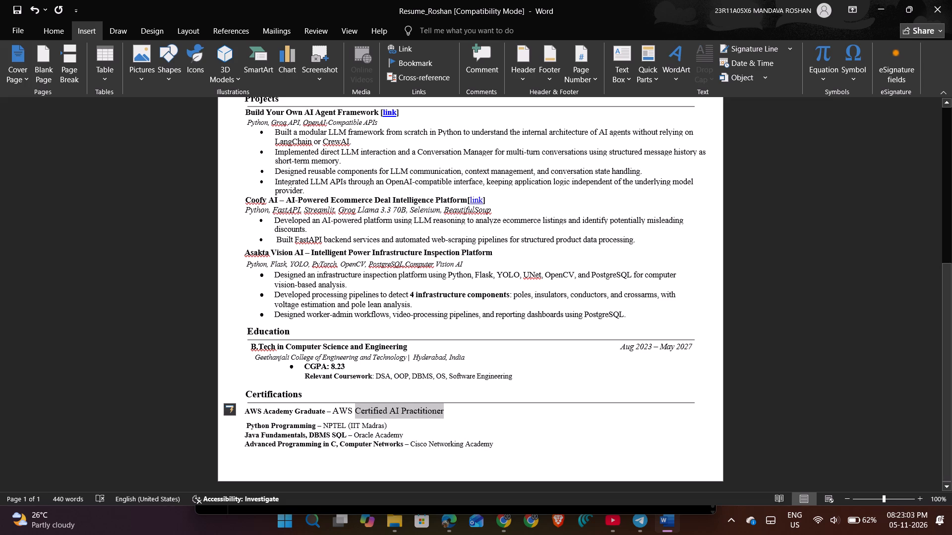
left_click_drag(368, 407, 340, 408)
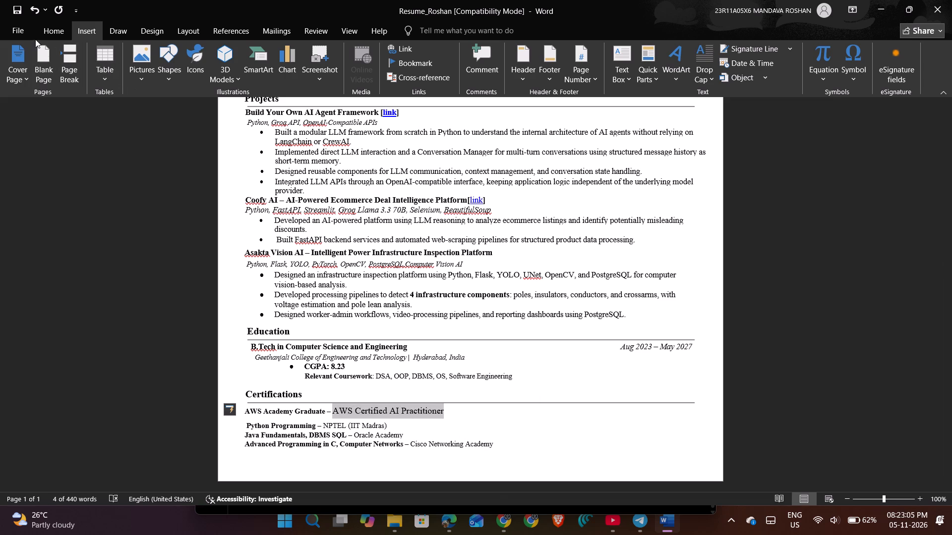
left_click(44, 32)
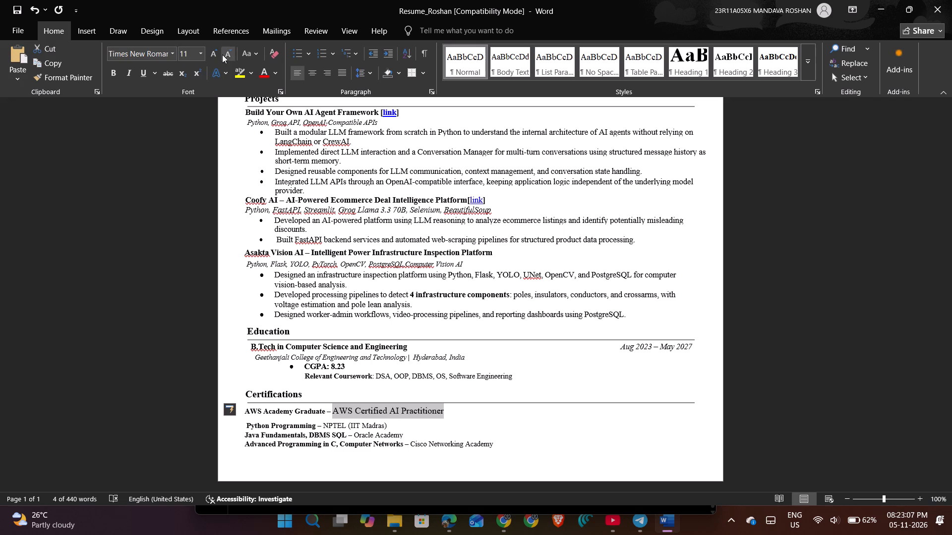
left_click(226, 54)
left_click(226, 54)
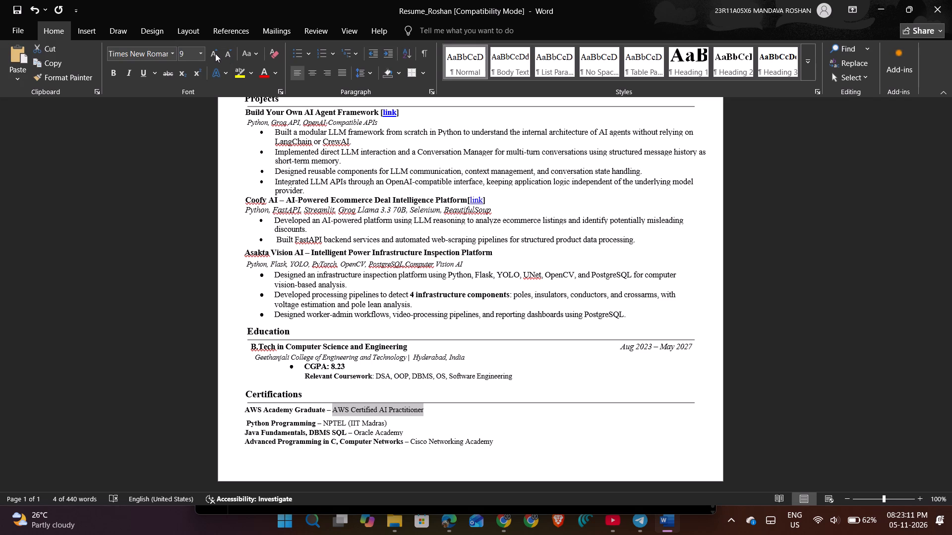
left_click(215, 53)
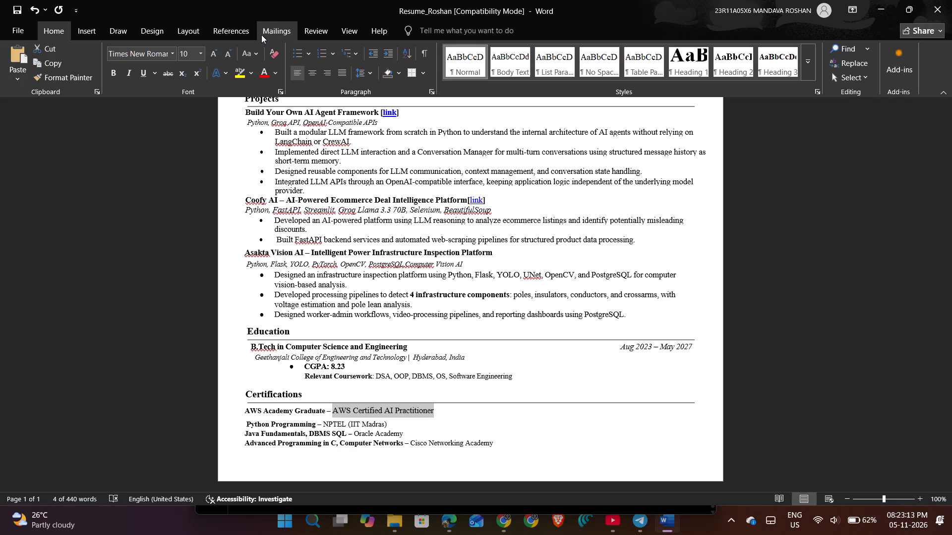
left_click(224, 57)
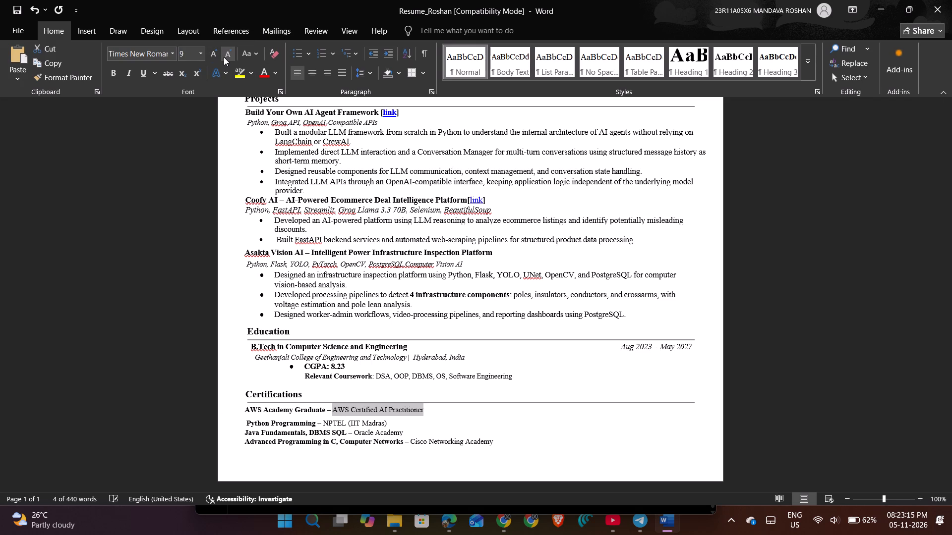
left_click(224, 57)
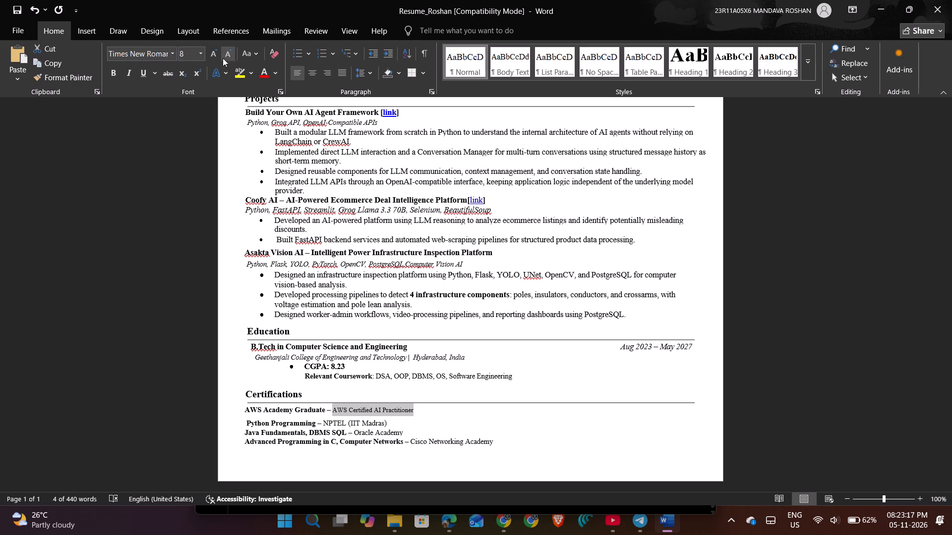
left_click(212, 54)
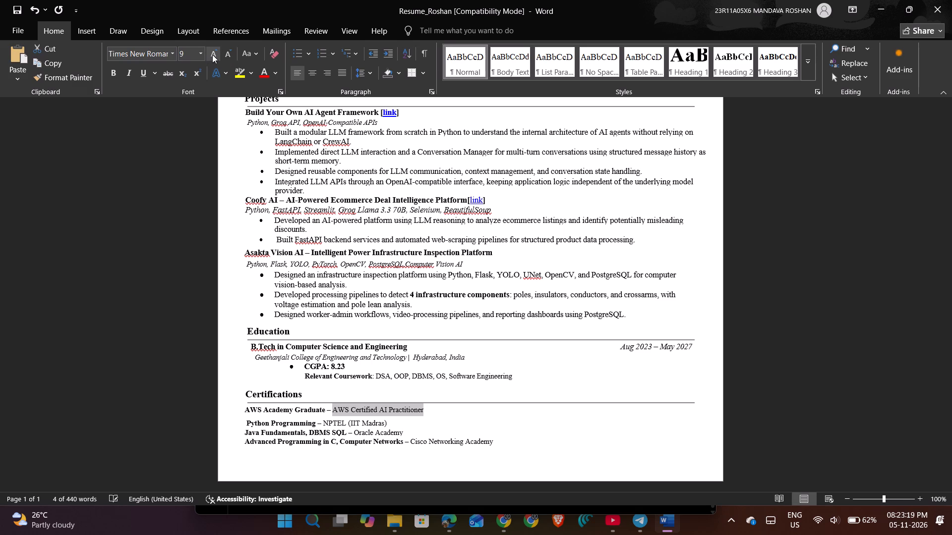
Remove the stray space before Python Programming and redo the line break after "AWS Certified AI Practitioner".
left_click(321, 416)
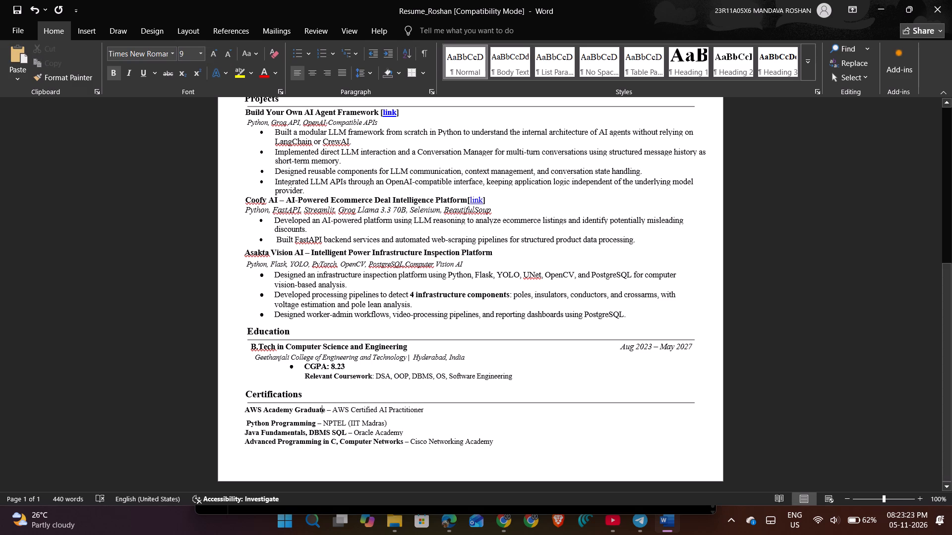
left_click(245, 419)
key("BackSpace")
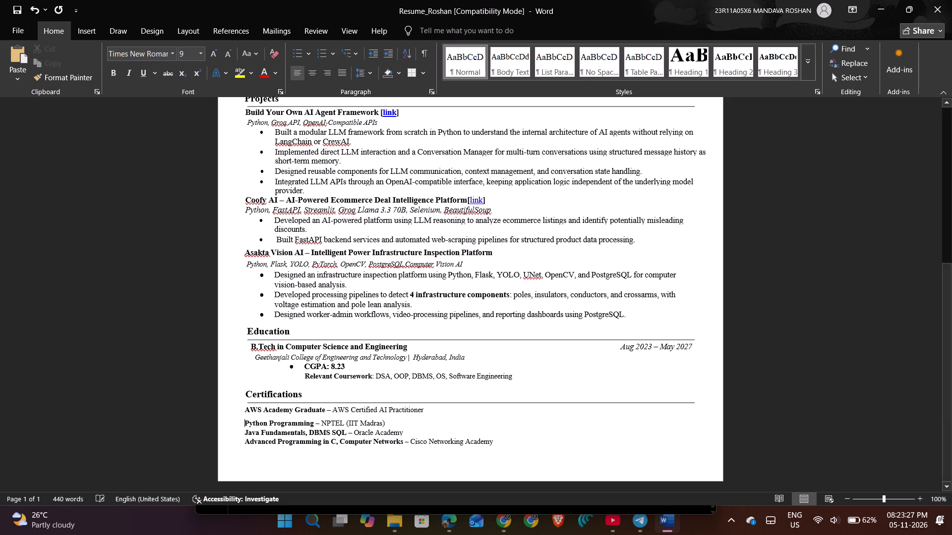
key("BackSpace")
key("BackSpace")
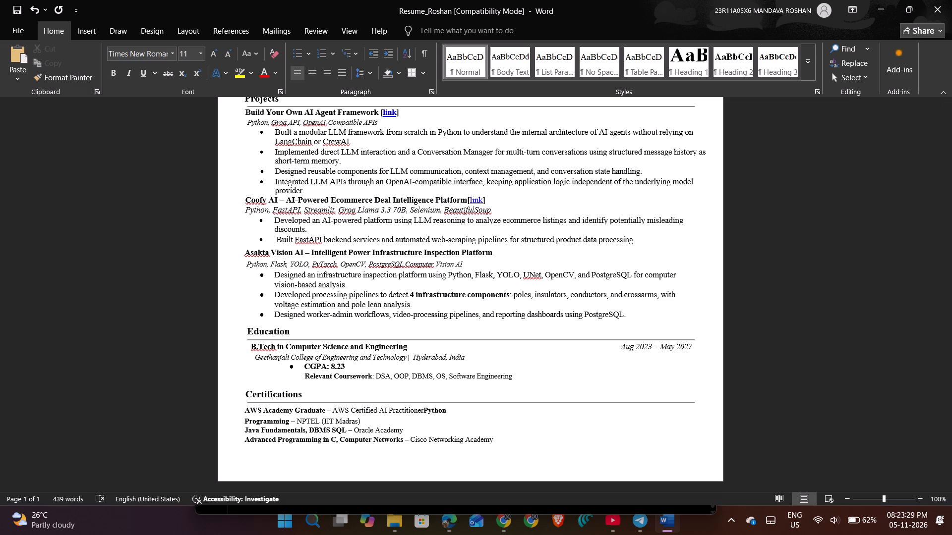
key("Return")
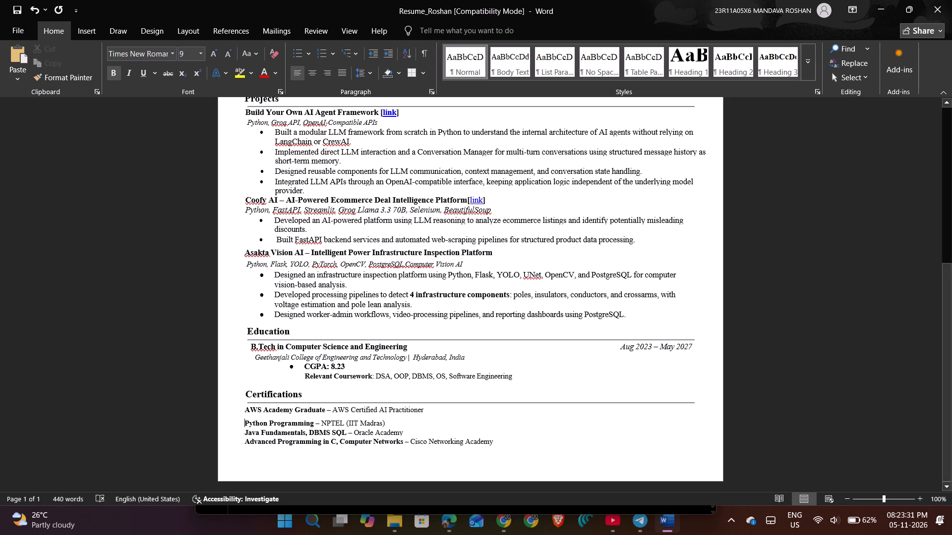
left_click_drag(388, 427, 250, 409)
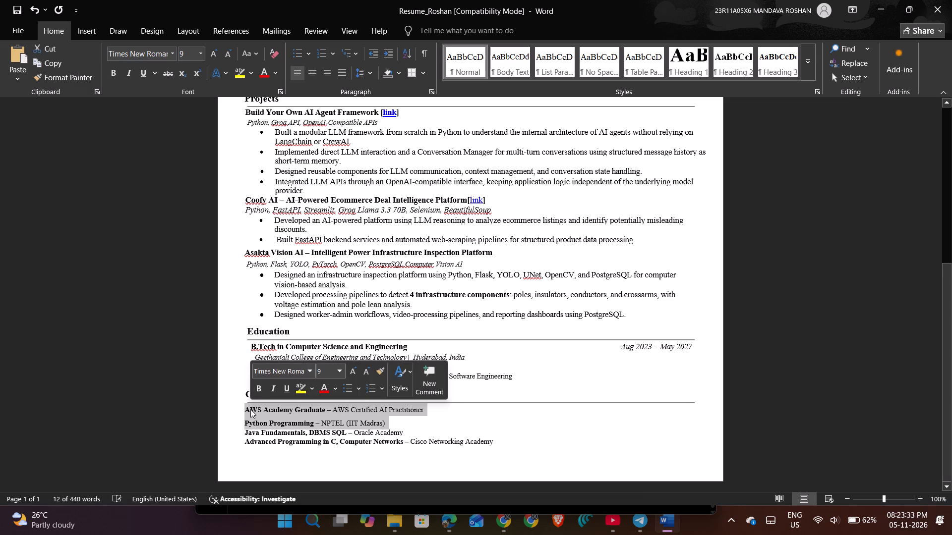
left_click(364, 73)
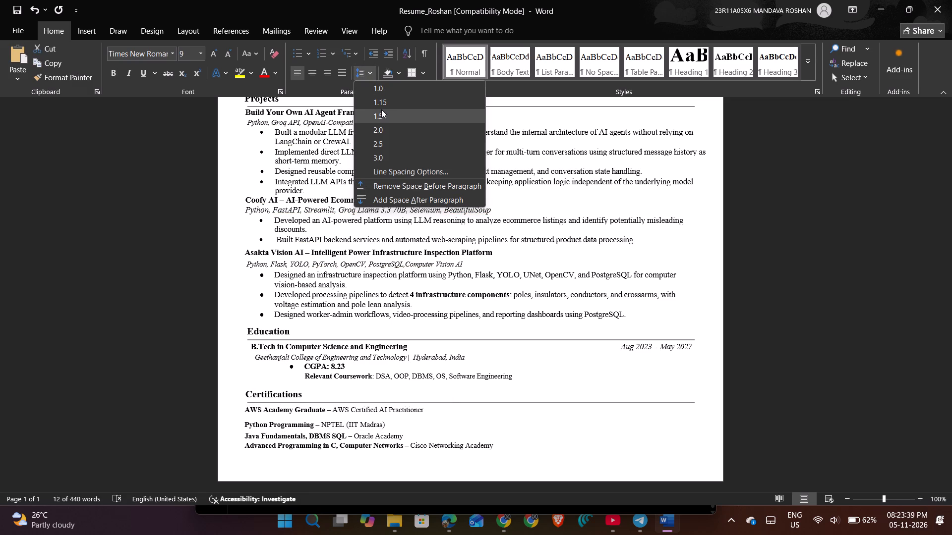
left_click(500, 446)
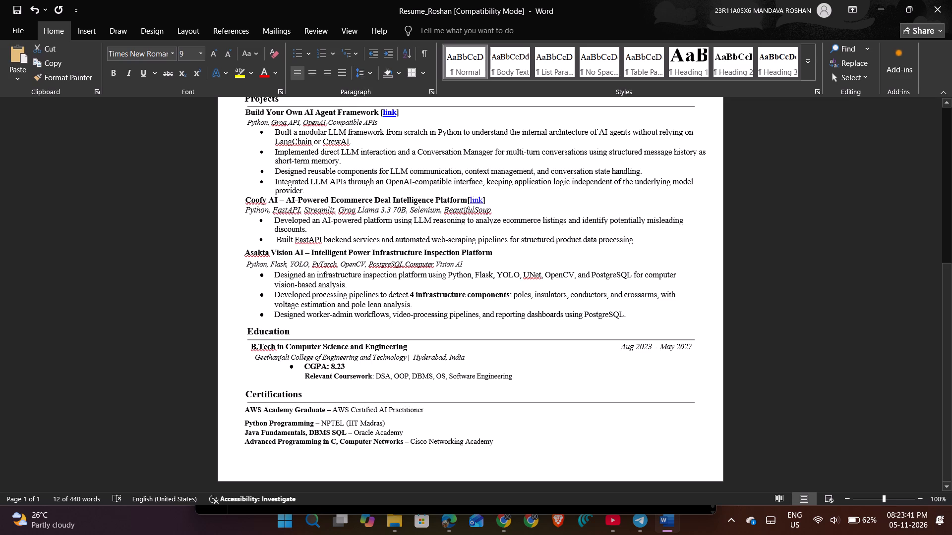
Set the line spacing of all four entries in the Certifications section to 1.5.
left_click_drag(500, 446, 256, 409)
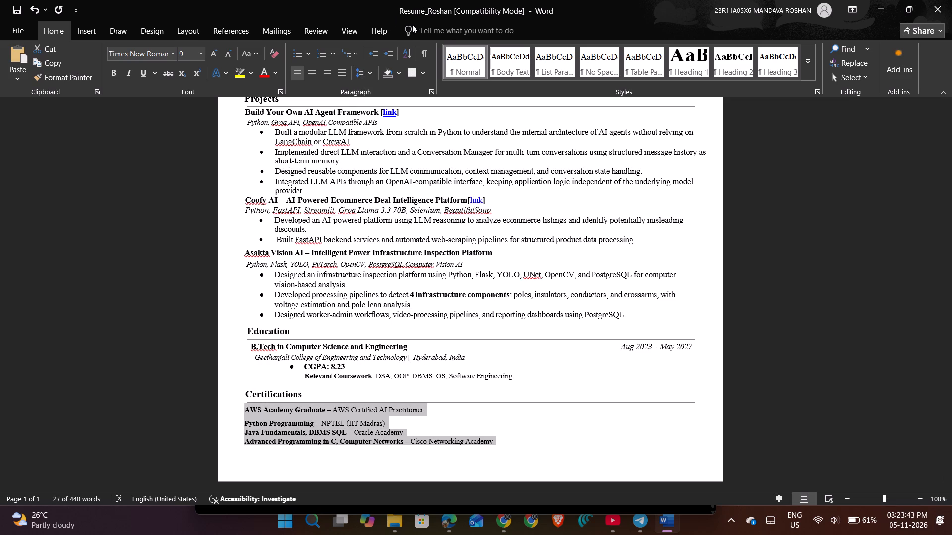
left_click(368, 71)
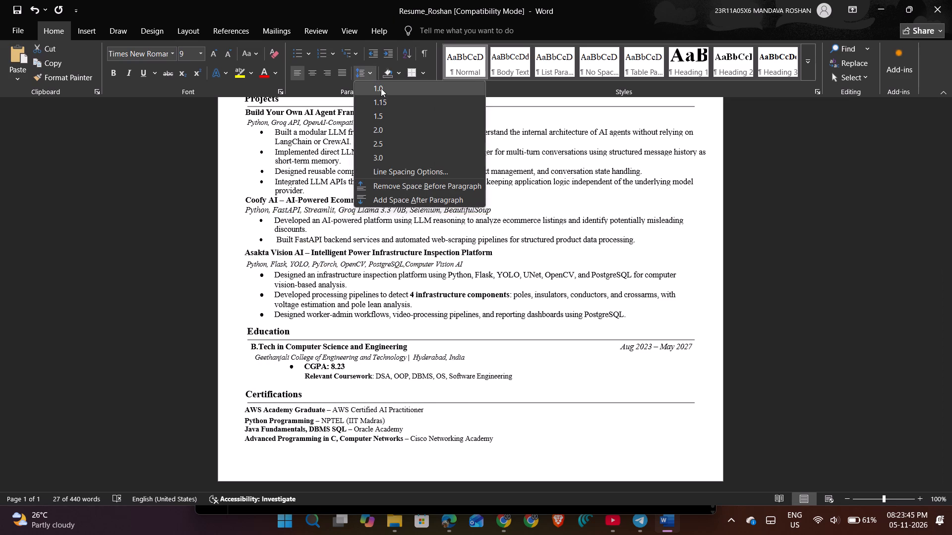
left_click(388, 116)
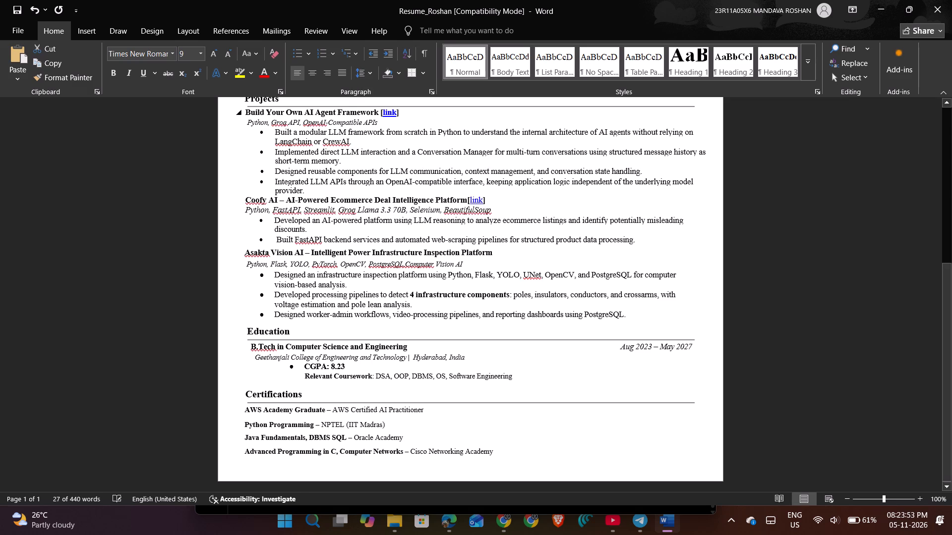
left_click(500, 445)
Change the CGPA in the Education section to 8.29 and save the resume.
scroll(500, 445, "up", 1)
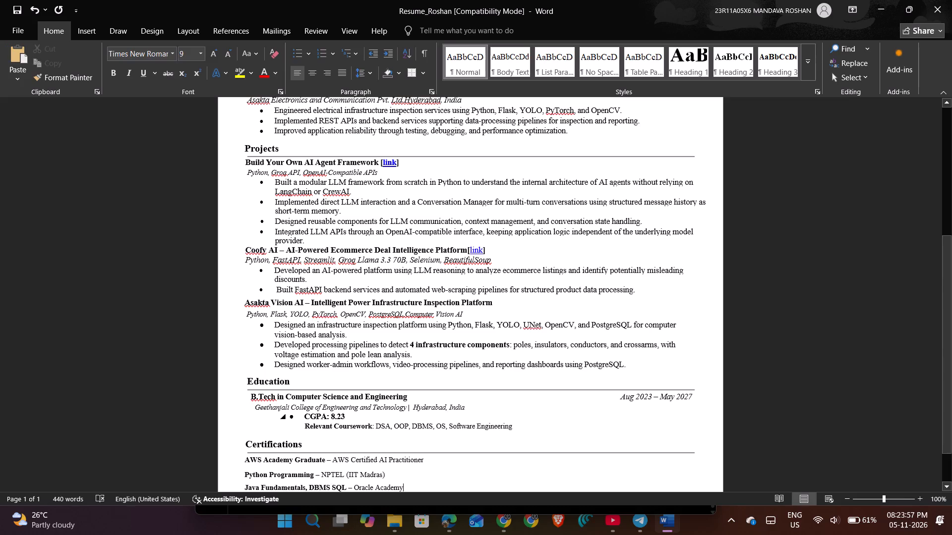
left_click(349, 419)
key("BackSpace")
key("9")
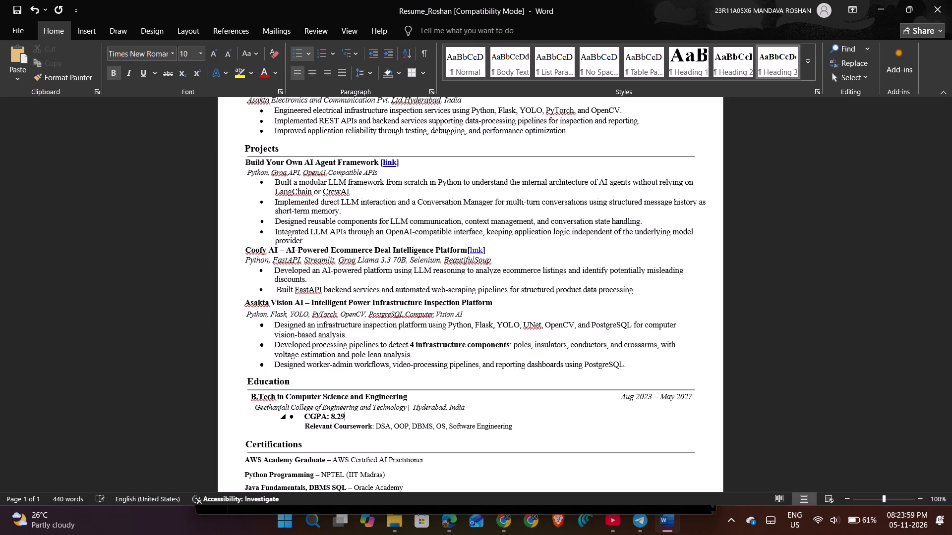
key("ctrl+s")
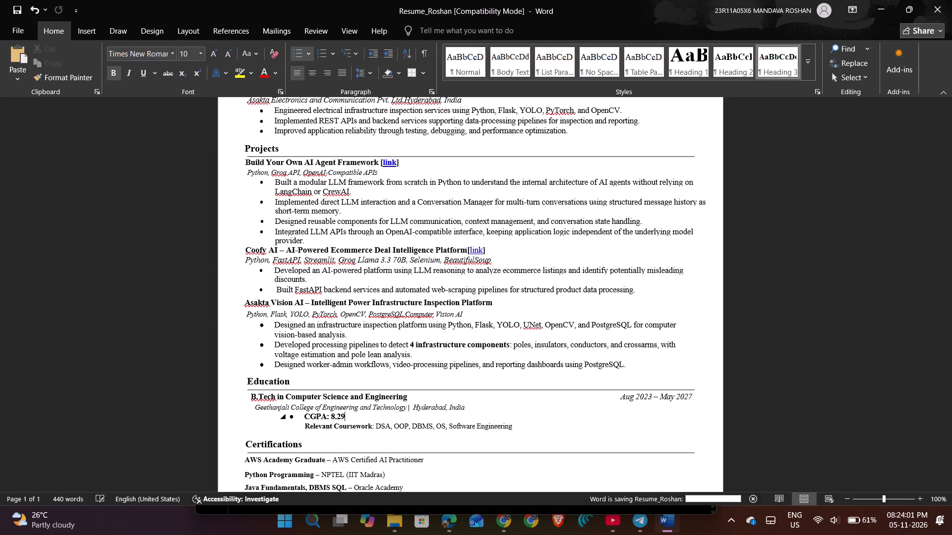
Remove the LinkedIn link from the contact line under the name heading.
scroll(437, 340, "up", 3)
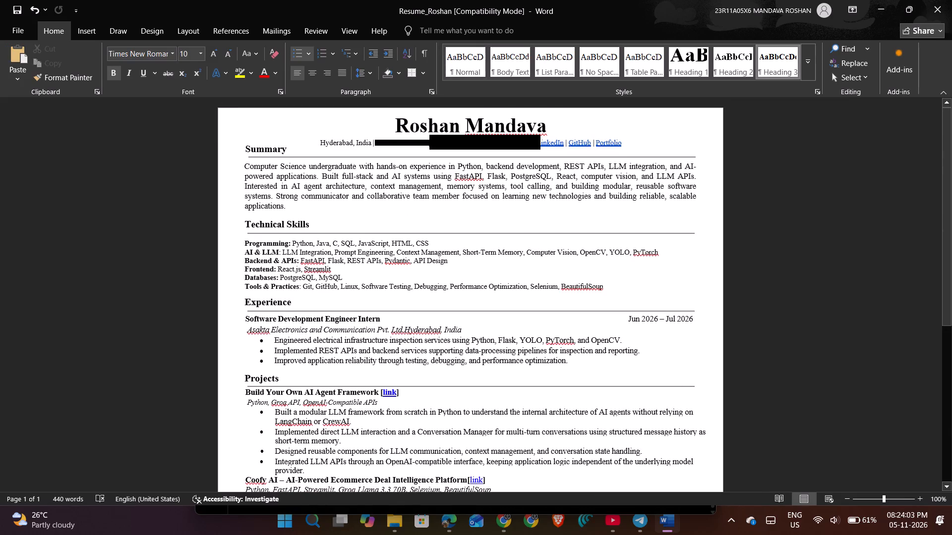
left_click(557, 145)
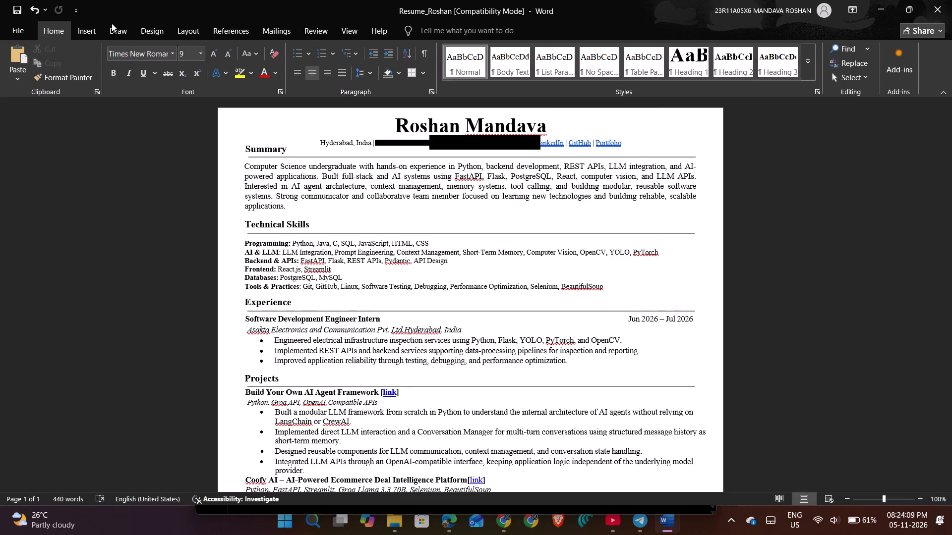
left_click(90, 28)
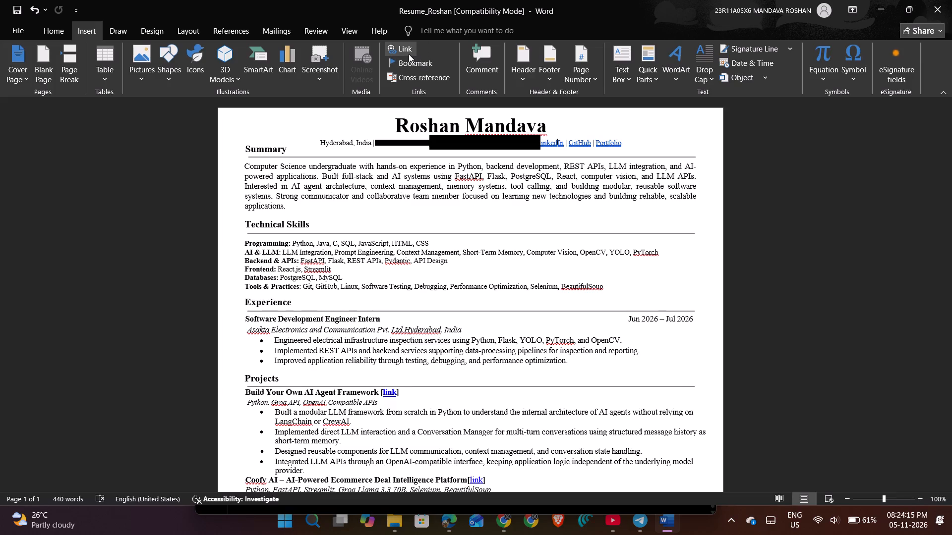
left_click(560, 138)
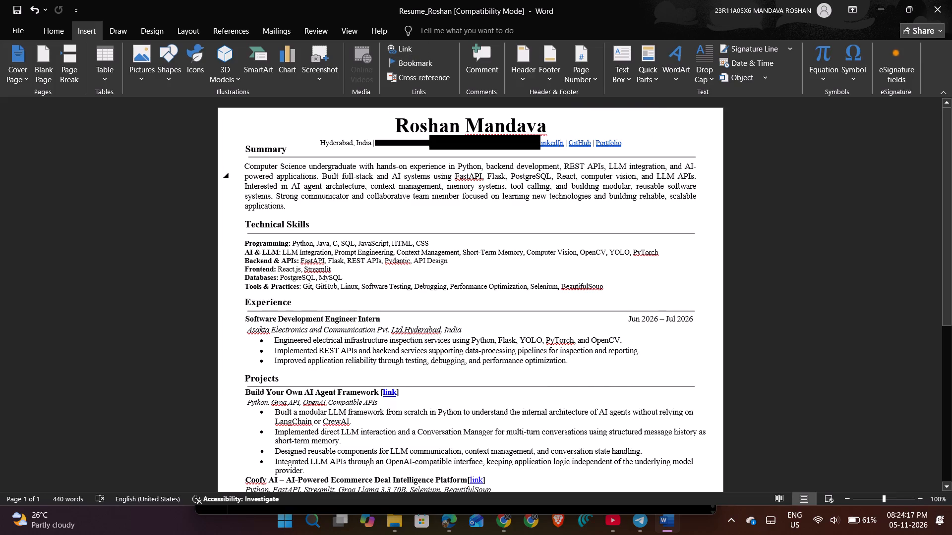
key("Right")
key("BackSpace")
key("BackSpace")
key("BackSpace")
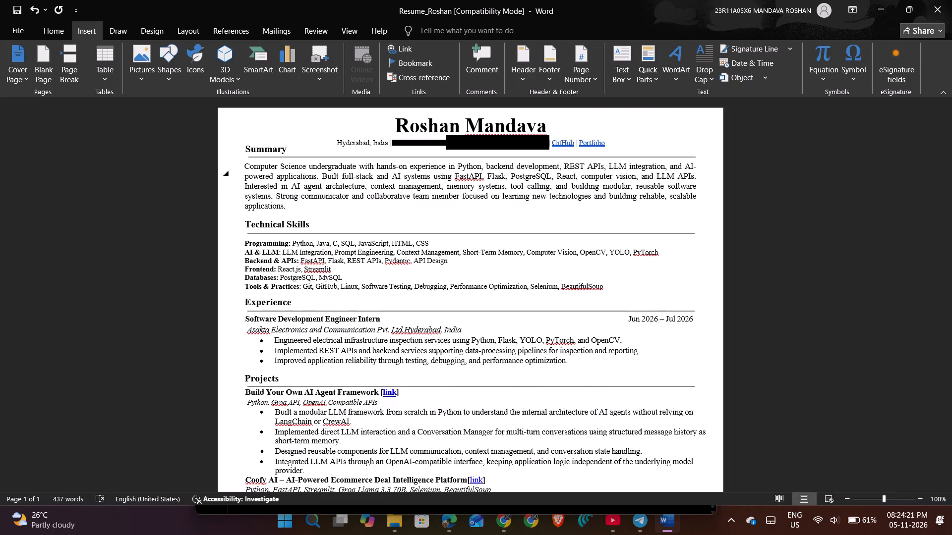
Add a vertical bar separator and the resume owner's full name as plain text before the GitHub link in the contact line.
key("shift+bar")
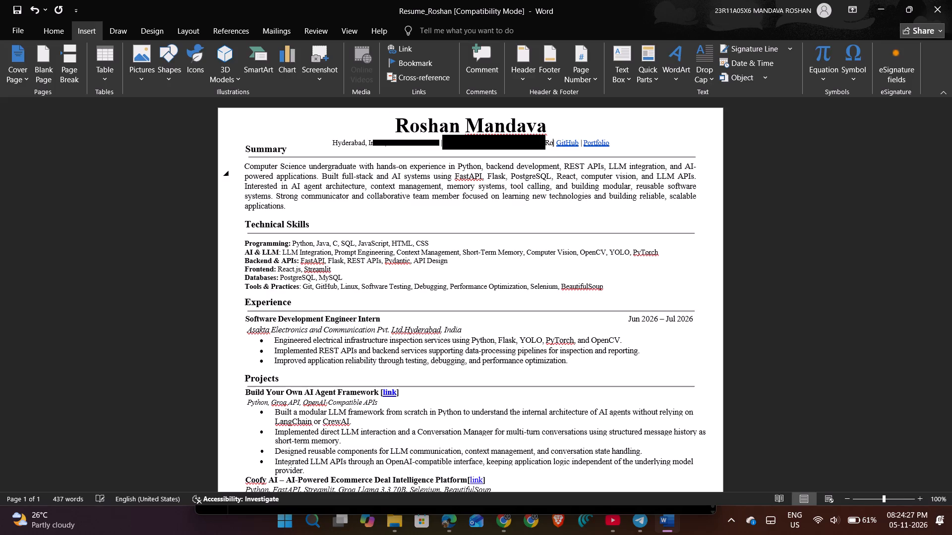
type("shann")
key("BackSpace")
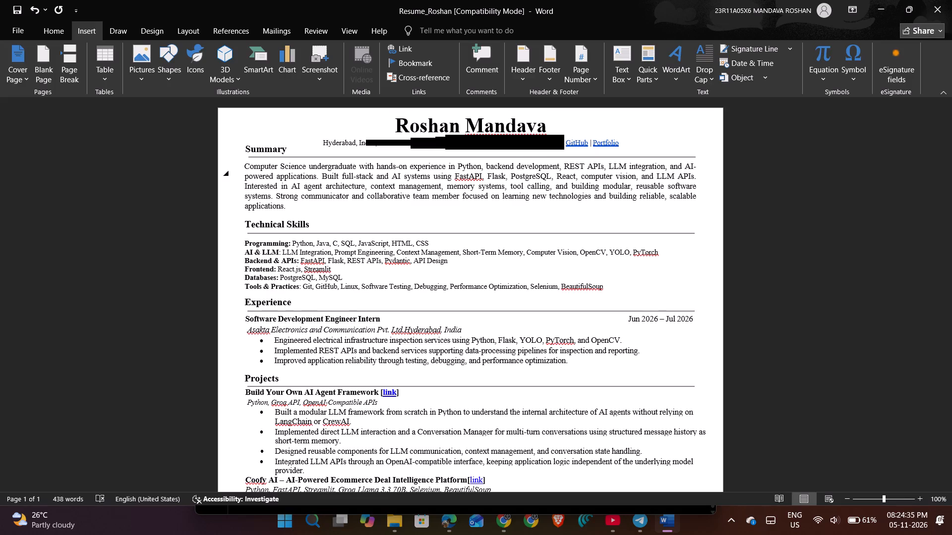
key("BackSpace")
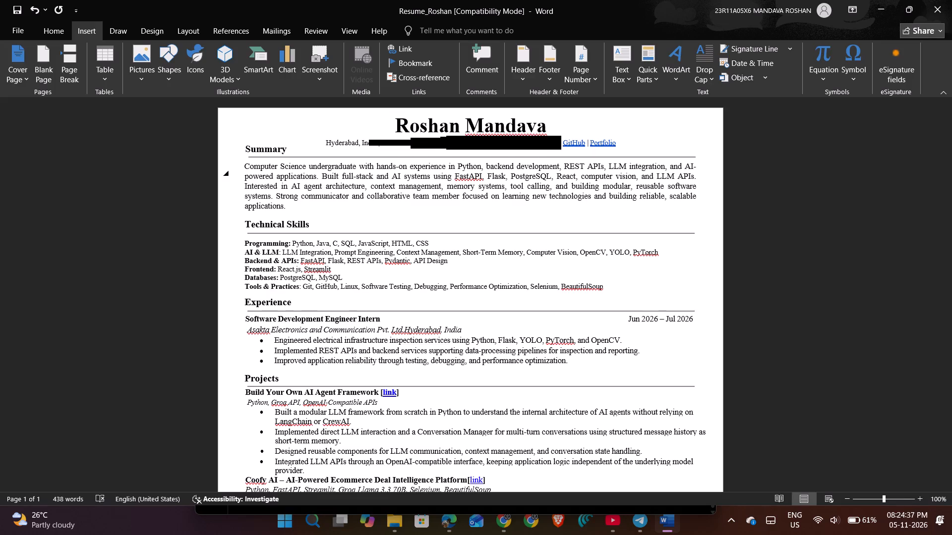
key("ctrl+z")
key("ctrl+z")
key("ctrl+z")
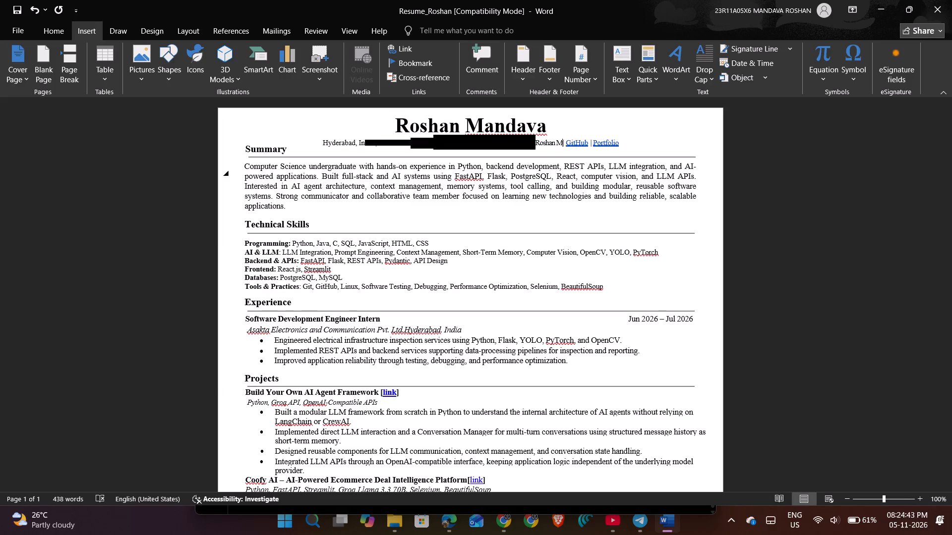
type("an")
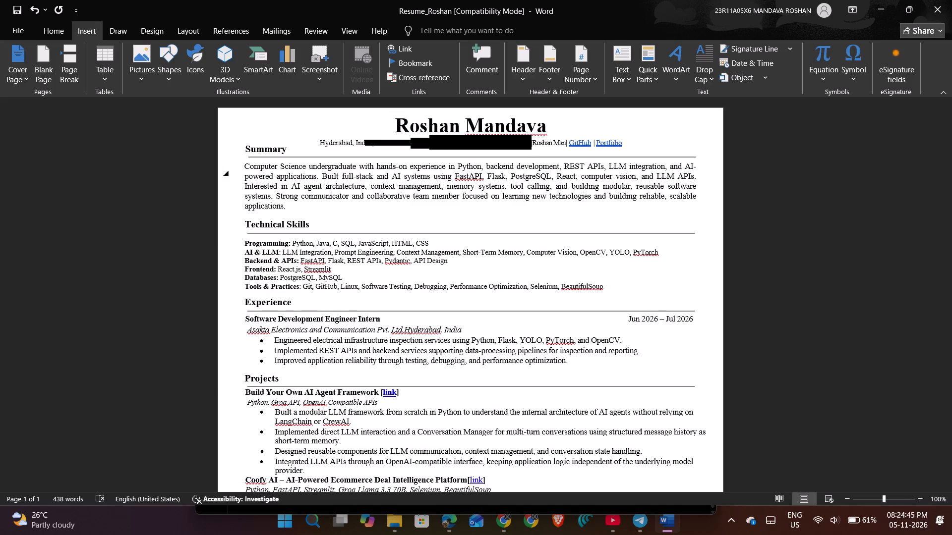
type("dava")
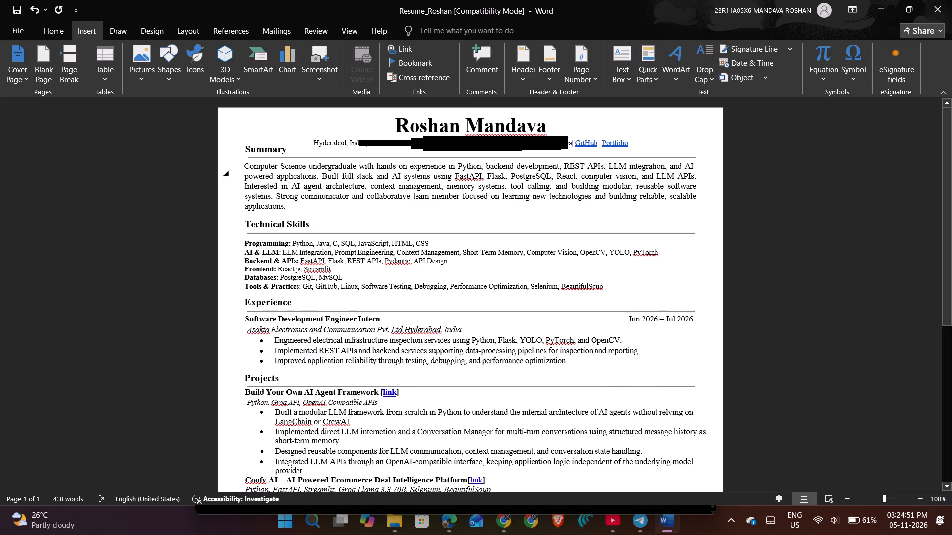
Open the hyperlink settings for the owner's name in the contact line.
left_click_drag(526, 142, 569, 141)
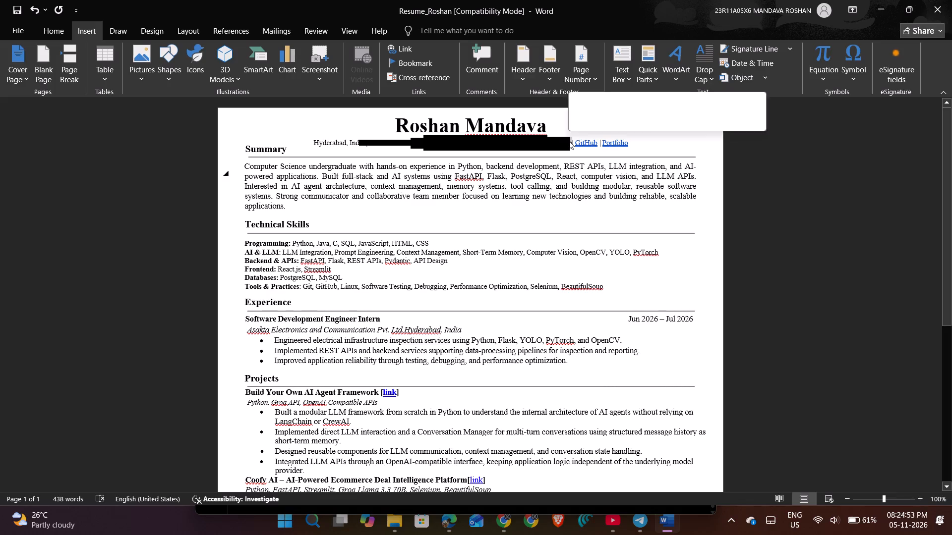
left_click(405, 47)
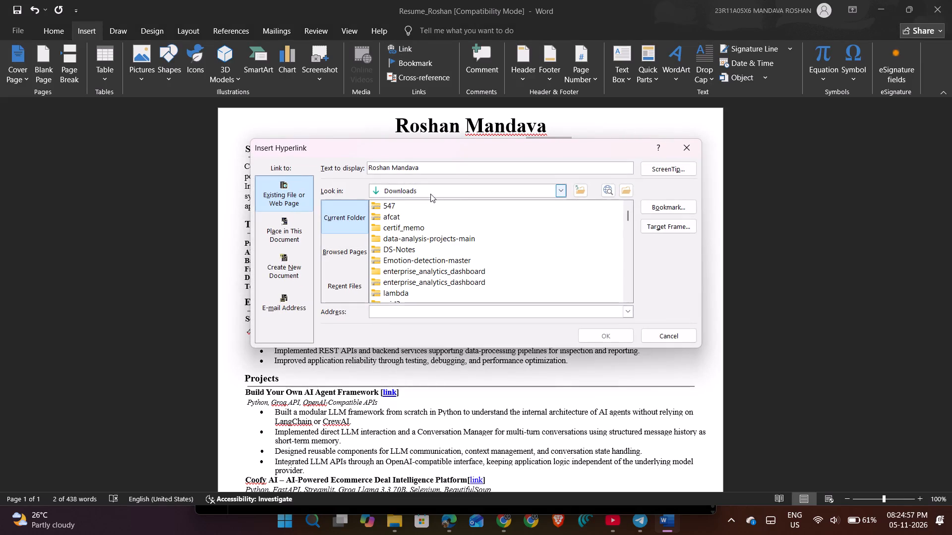
Look through the Downloads folder, browsed pages and recent files for a link target for the name.
scroll(418, 265, "up", 1)
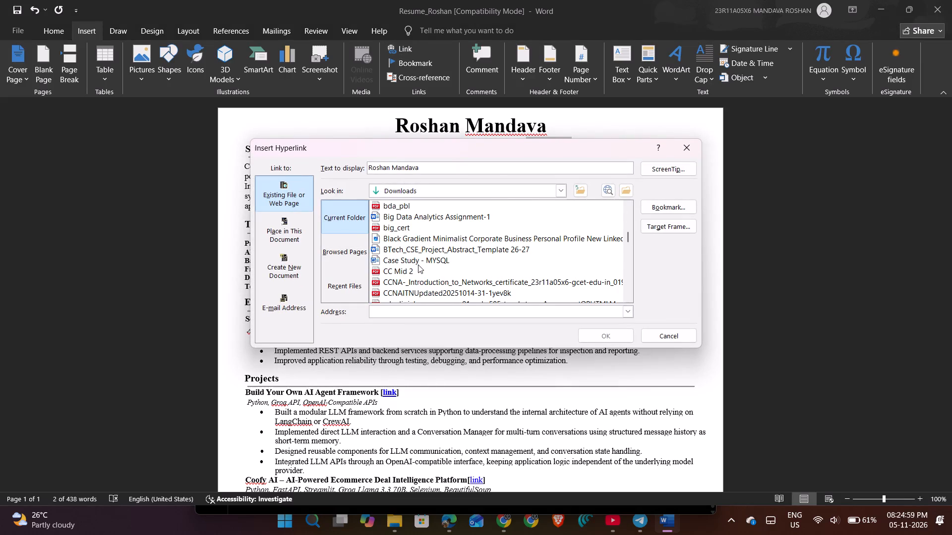
scroll(418, 265, "up", 1)
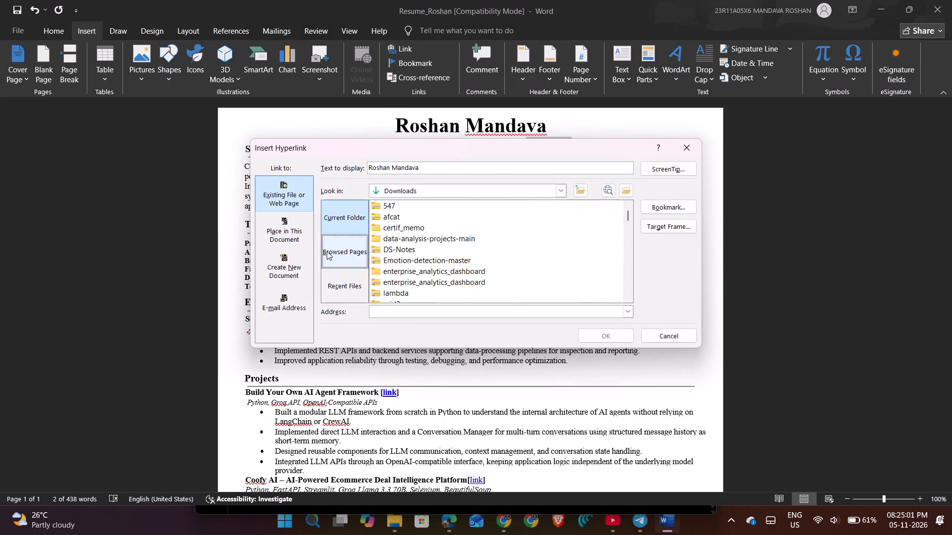
left_click(327, 251)
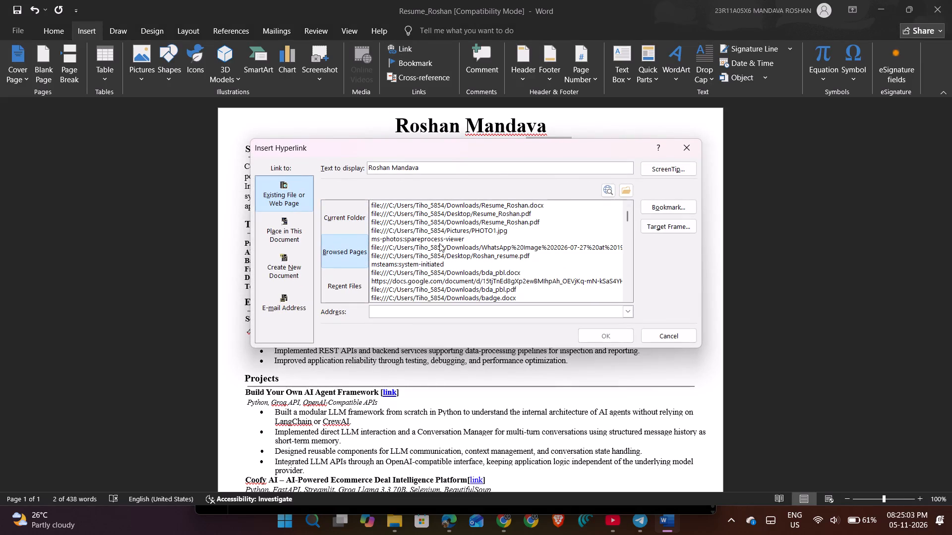
scroll(518, 271, "down", 3)
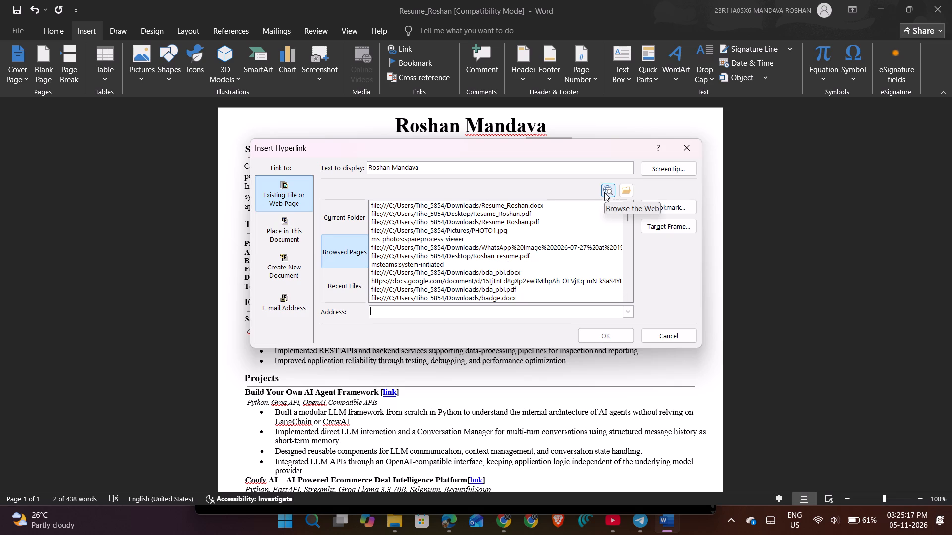
scroll(551, 274, "up", 1)
scroll(551, 274, "down", 2)
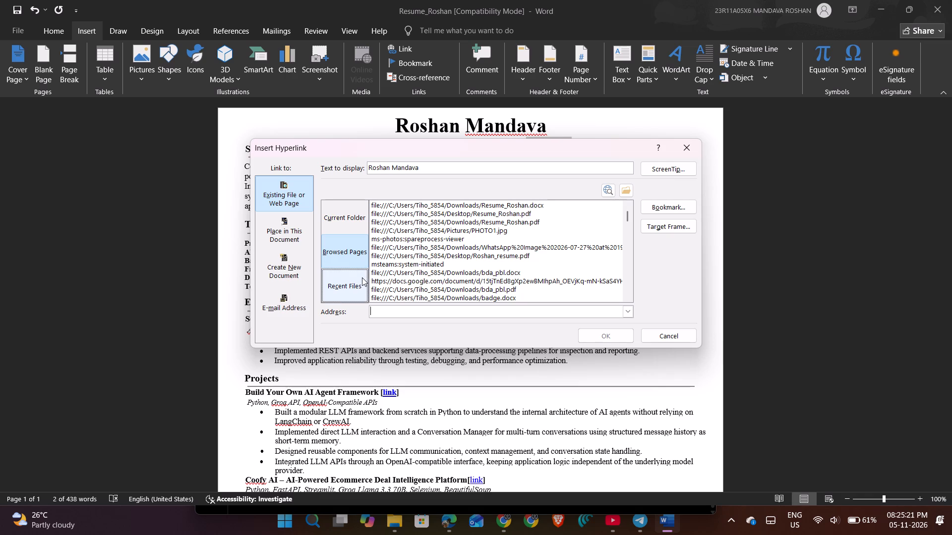
left_click(362, 277)
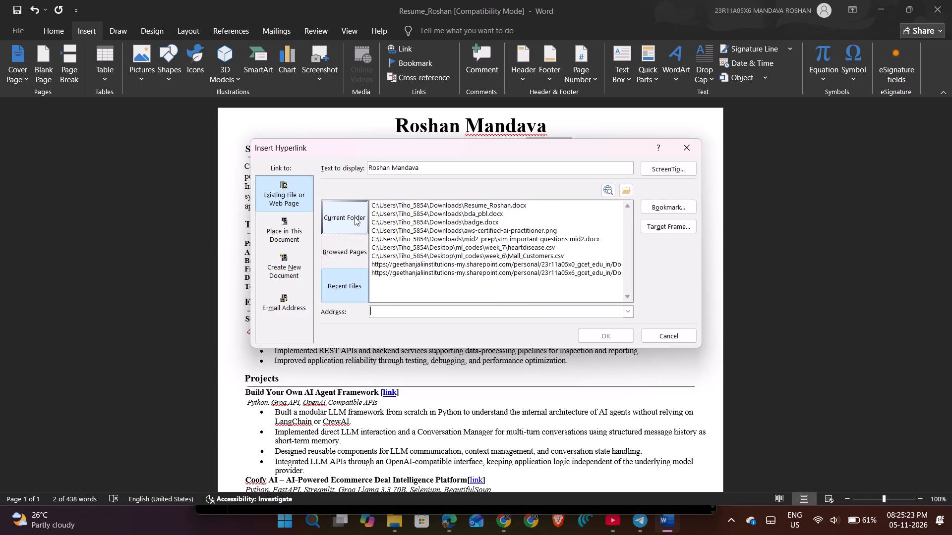
left_click(355, 217)
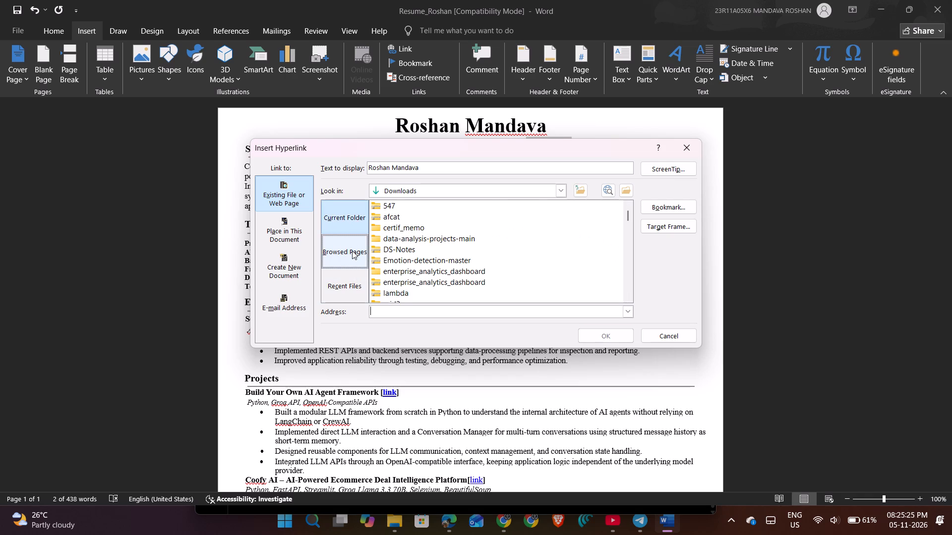
left_click(352, 251)
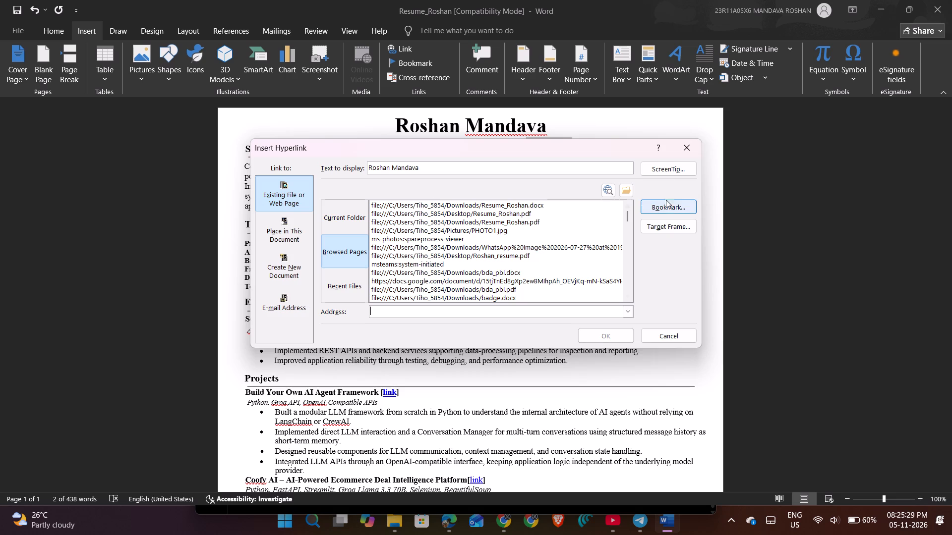
Switch to Edge, open the resume owner's LinkedIn profile, and copy its web address.
left_click(609, 193)
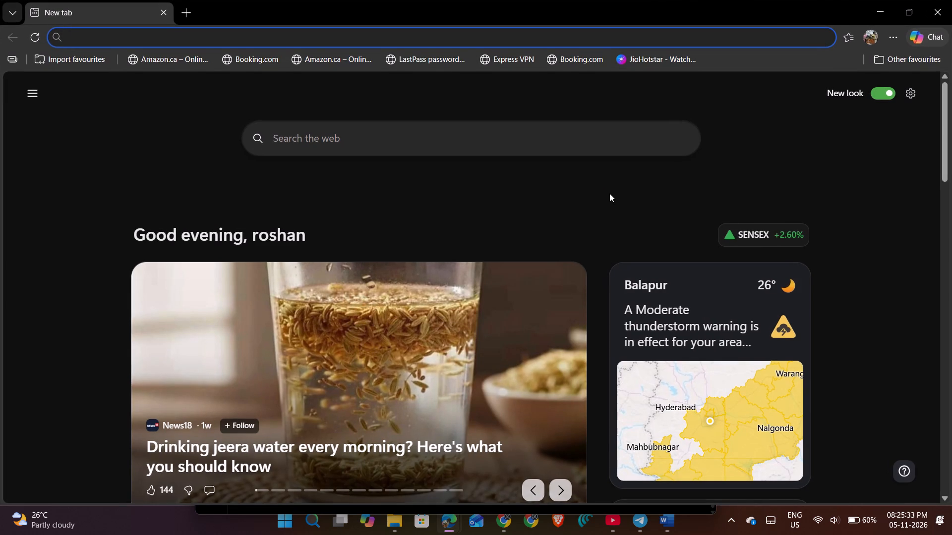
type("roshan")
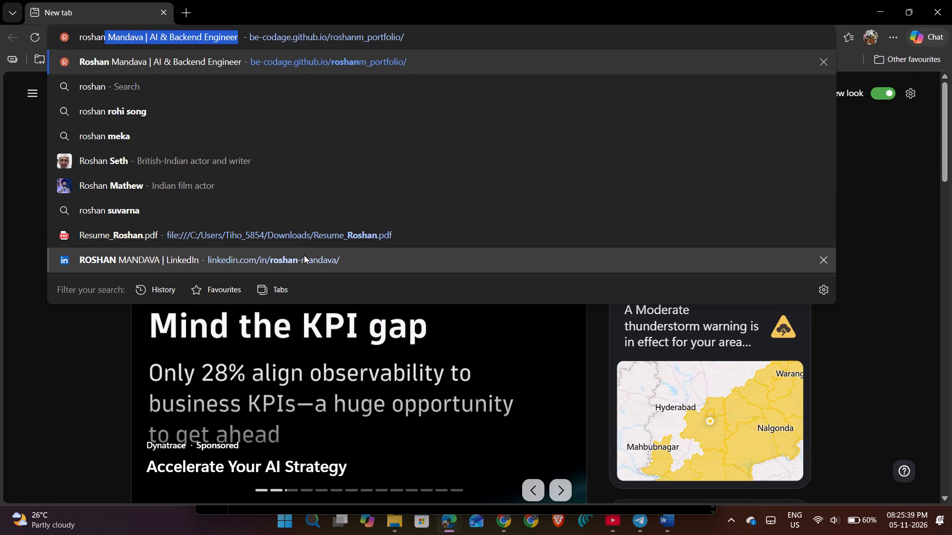
left_click(304, 255)
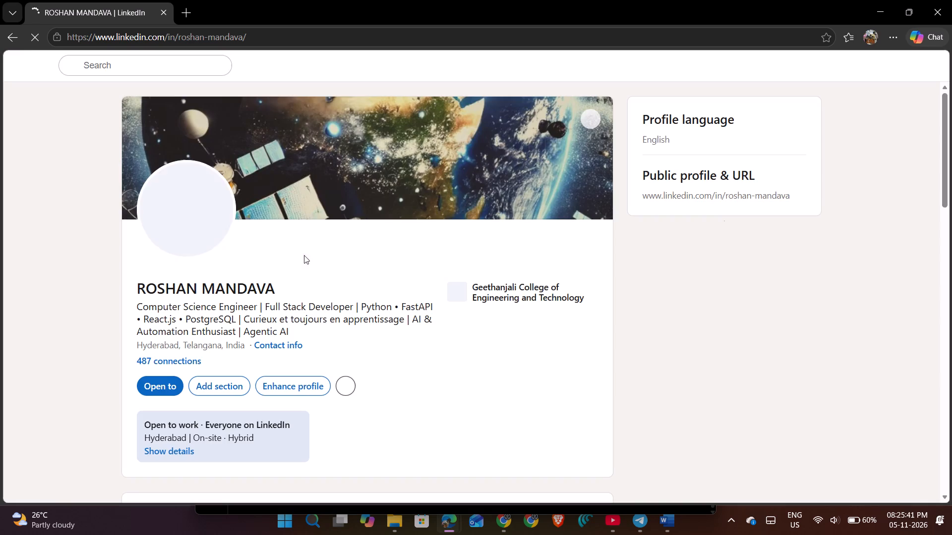
left_click(362, 42)
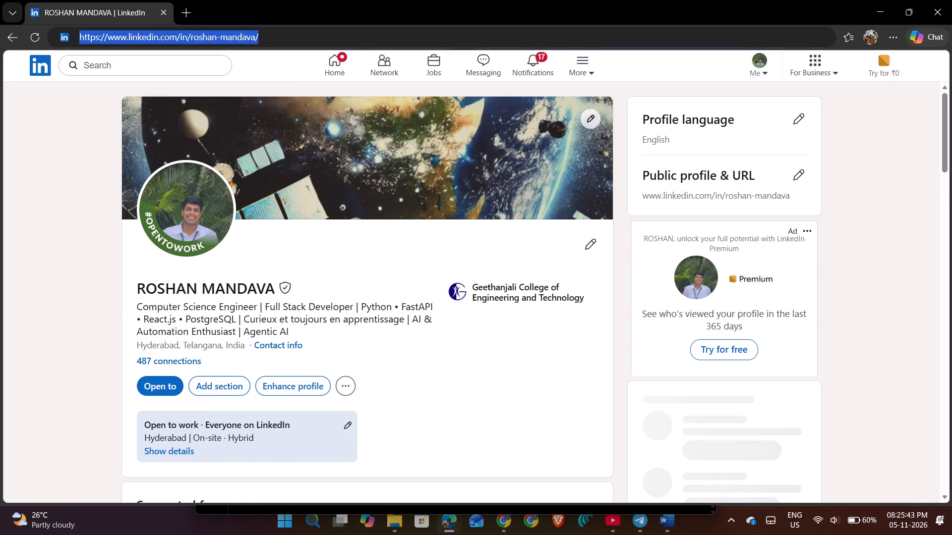
key("ctrl+c")
Back in Word, use the copied LinkedIn profile address as the hyperlink target for the owner's name.
key("alt+Tab")
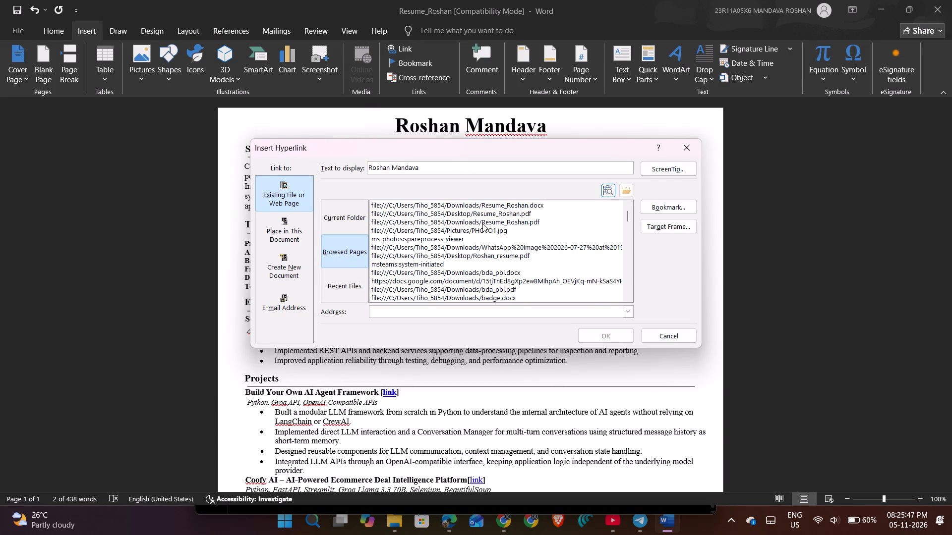
left_click(523, 314)
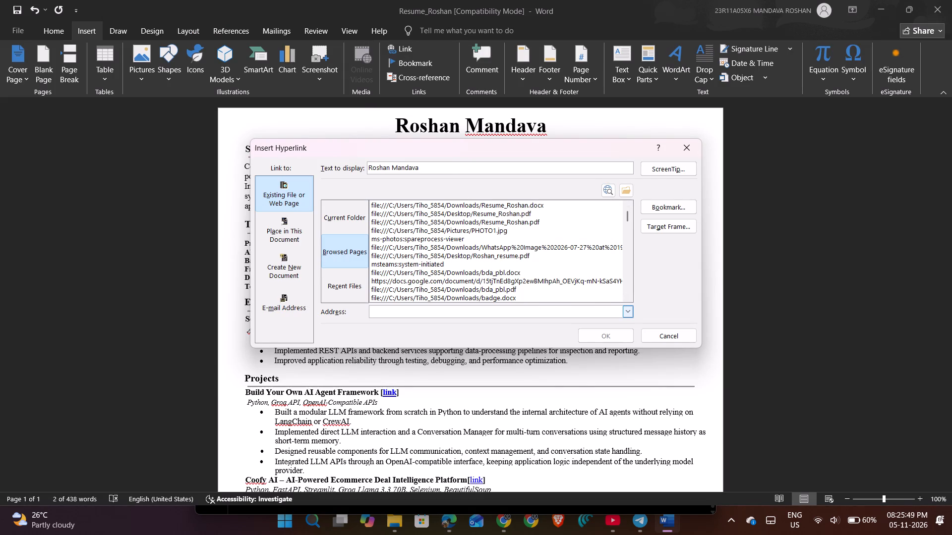
key("ctrl+v")
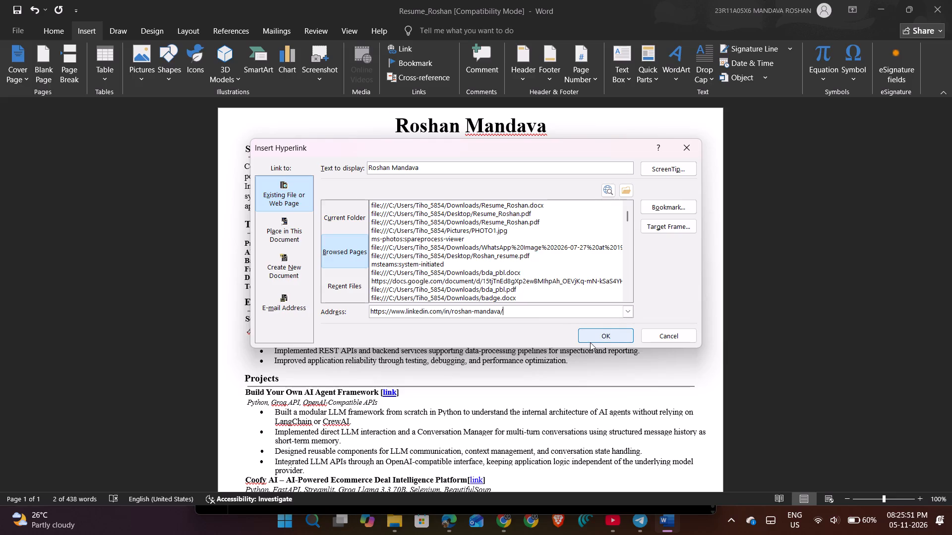
left_click(590, 342)
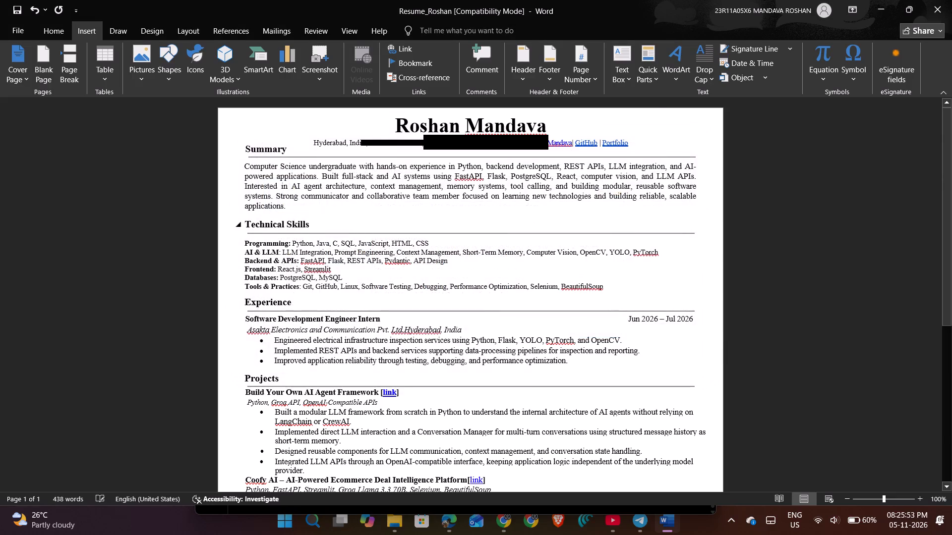
Ignore all spelling flags for the owner's surname in the contact line.
left_click(597, 143)
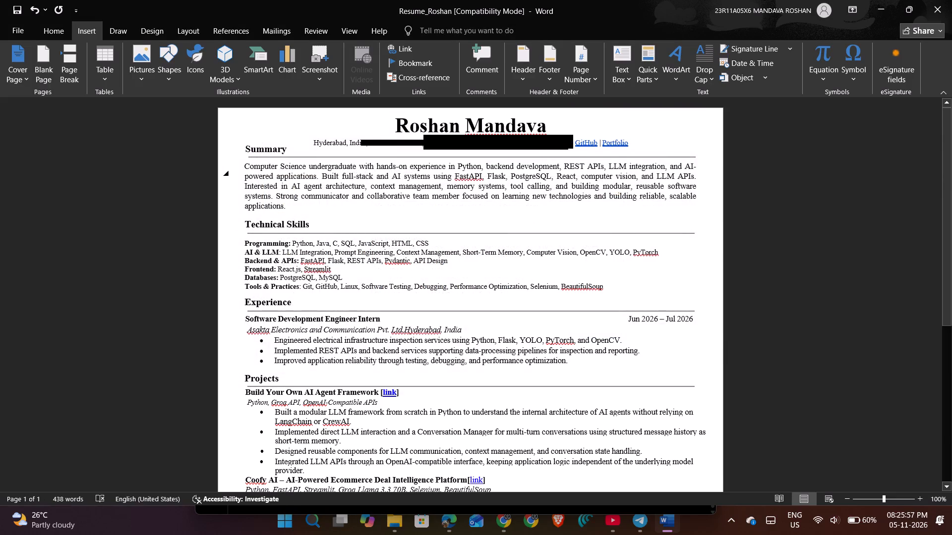
left_click(634, 141)
right_click(565, 143)
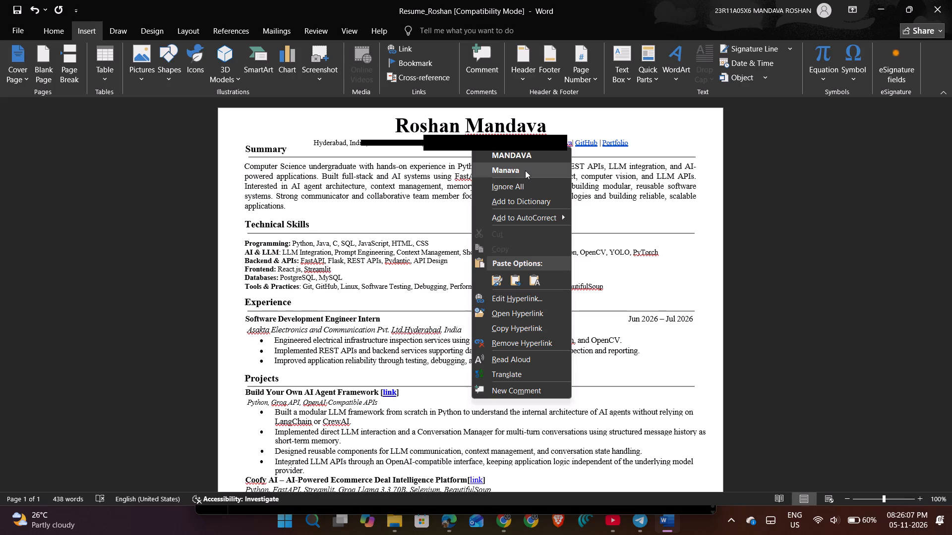
left_click(528, 192)
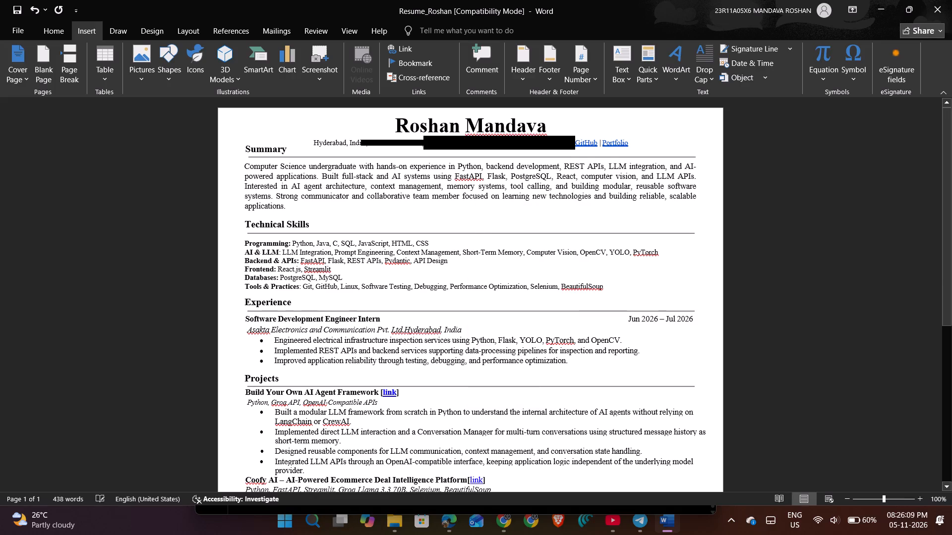
left_click(591, 140)
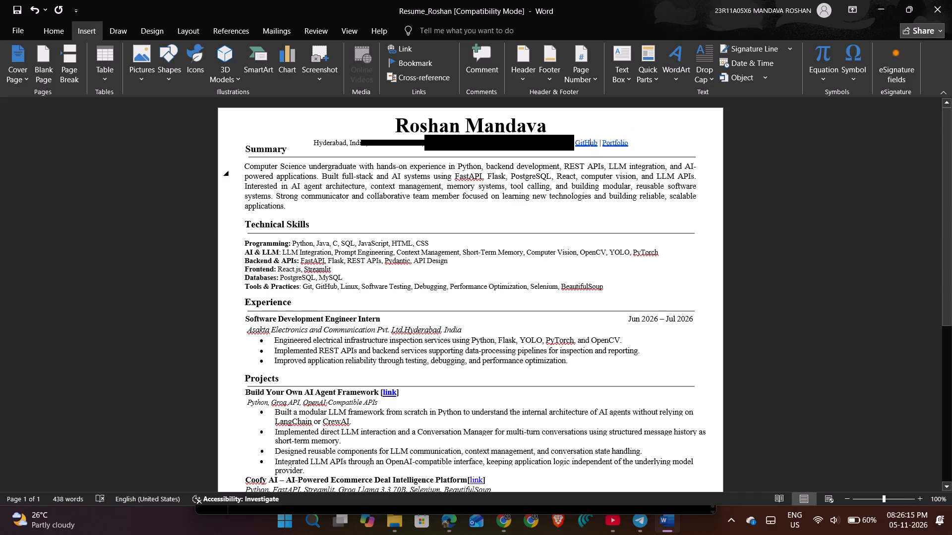
left_click(591, 140)
double_click(591, 140)
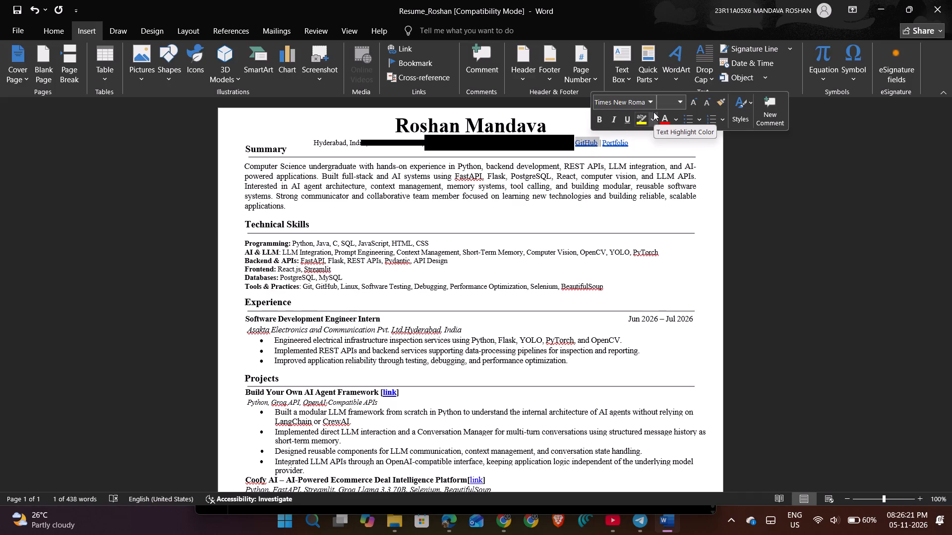
type("be")
key("c")
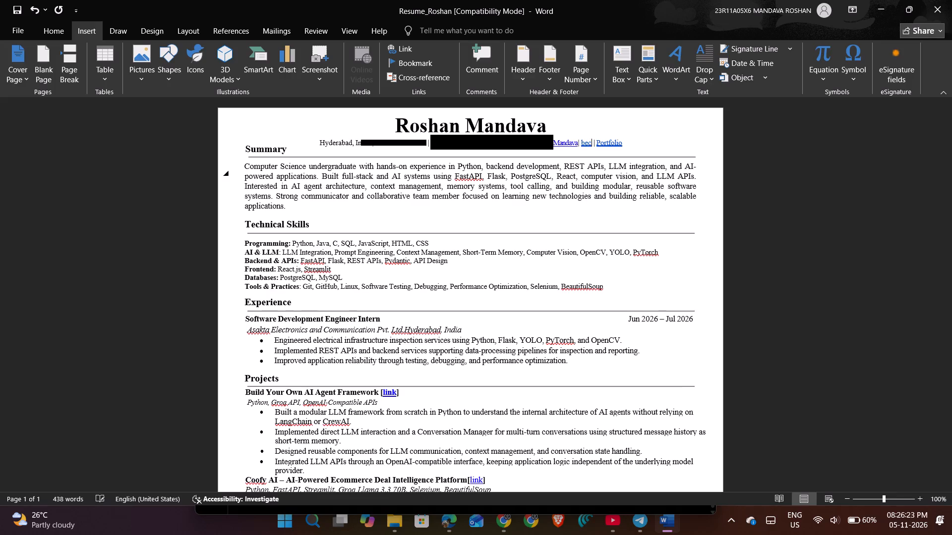
type("od")
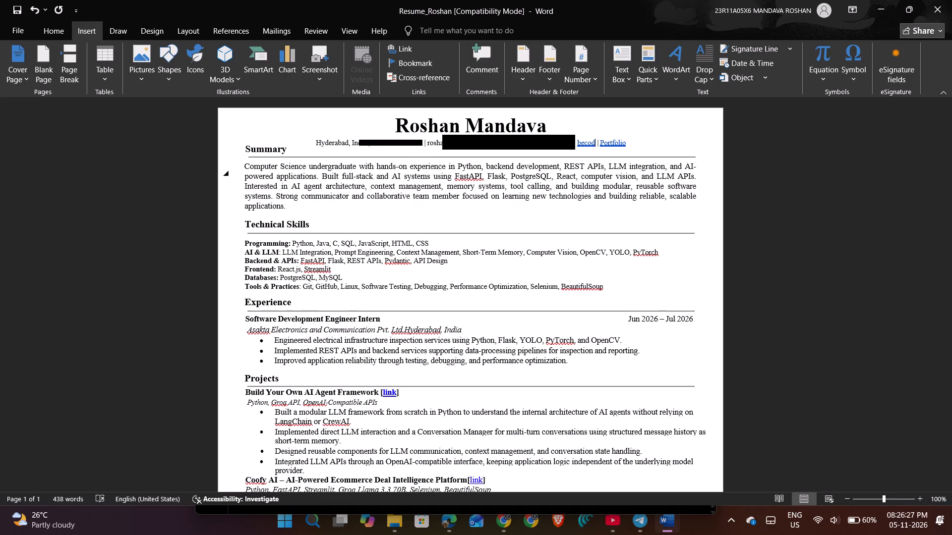
type("age")
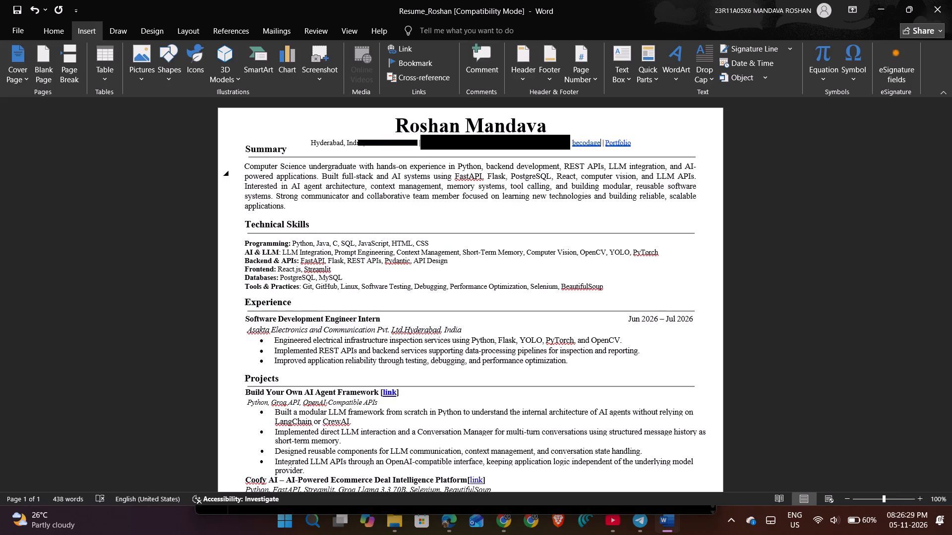
key("Left")
key("Left")
key("Left")
key("Left")
key("Left")
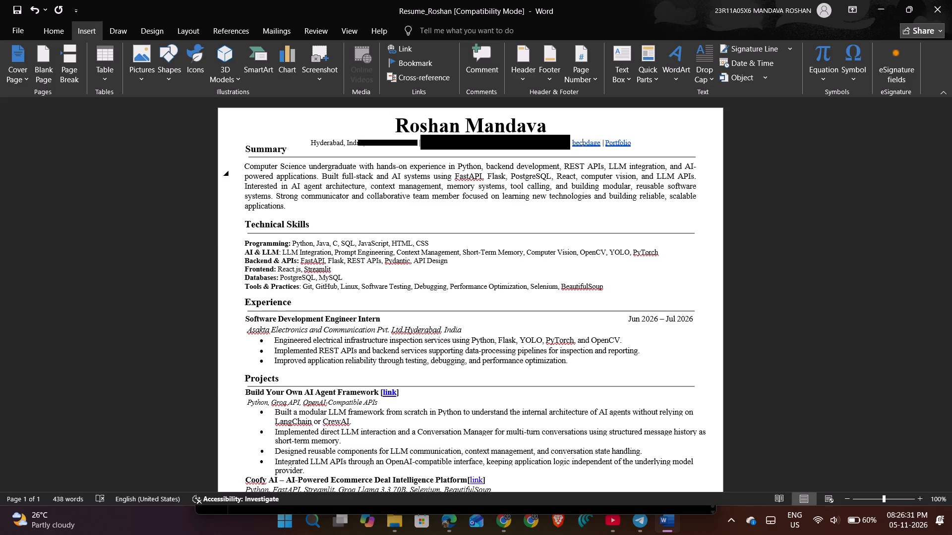
key("Left")
key("minus")
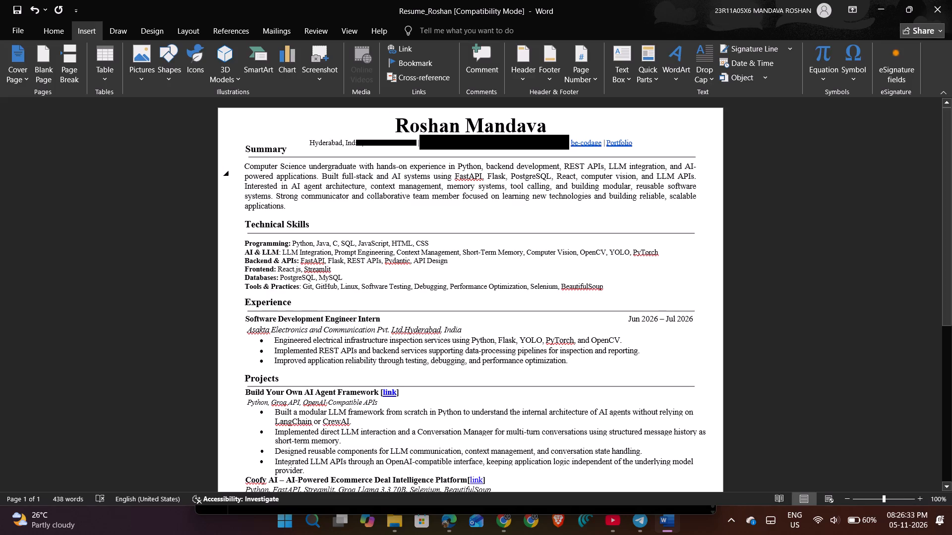
Ignore all spelling flags for "codage" in the contact line's GitHub link.
left_click(654, 143)
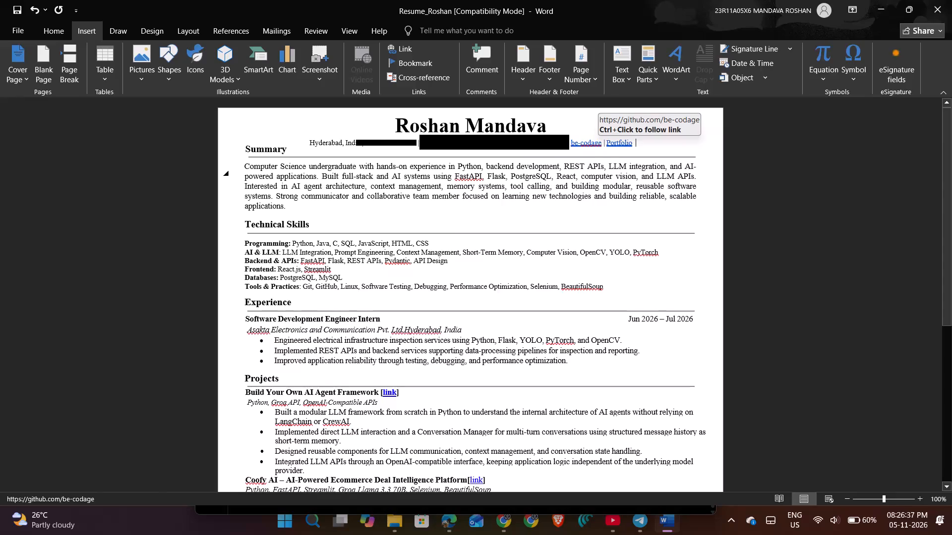
left_click(599, 140)
left_click(588, 144)
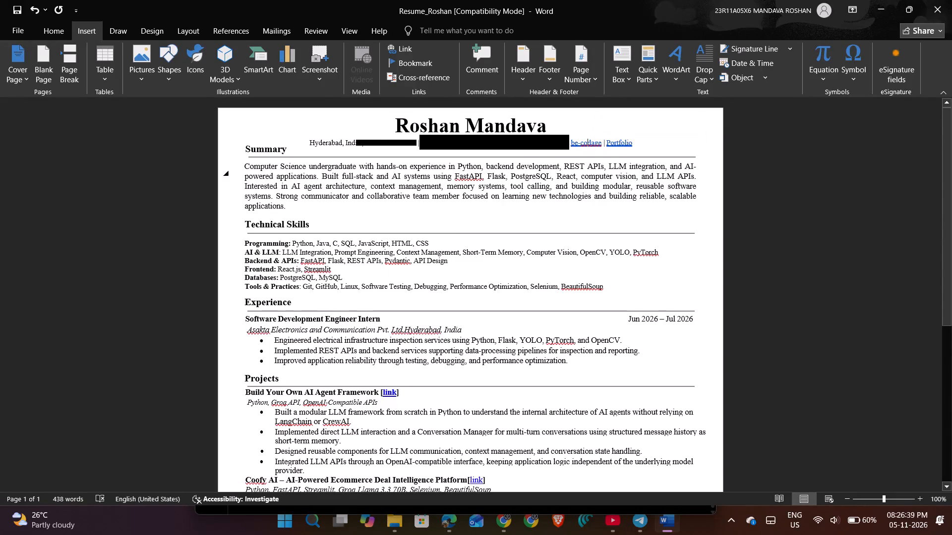
left_click(595, 143)
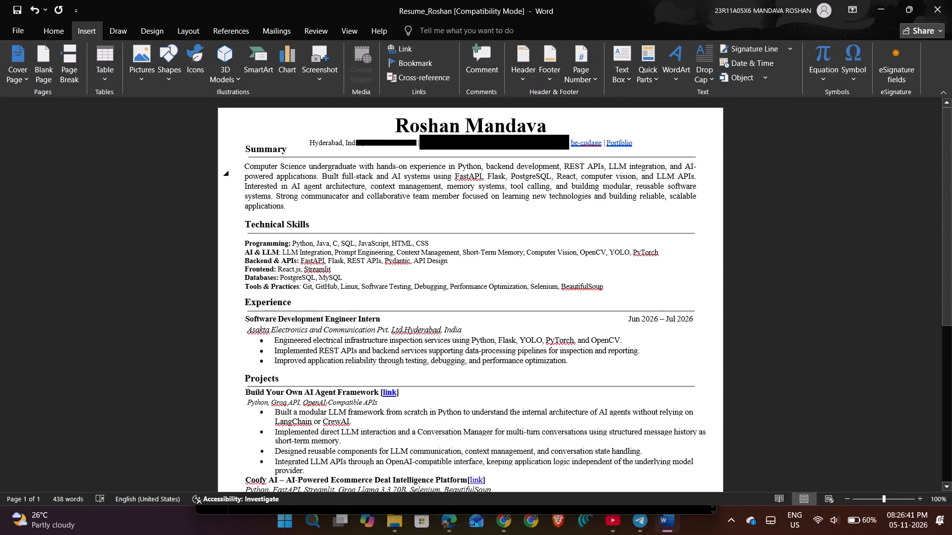
right_click(595, 143)
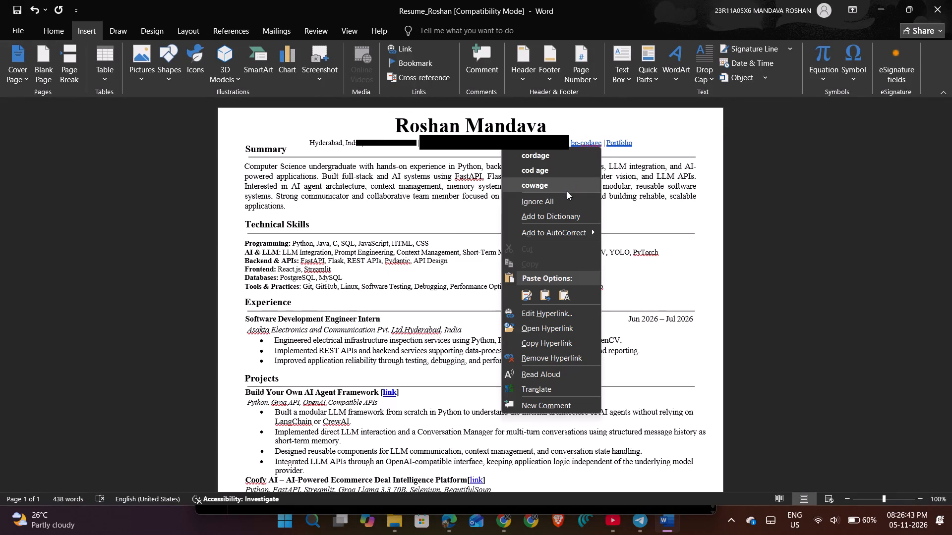
left_click(566, 206)
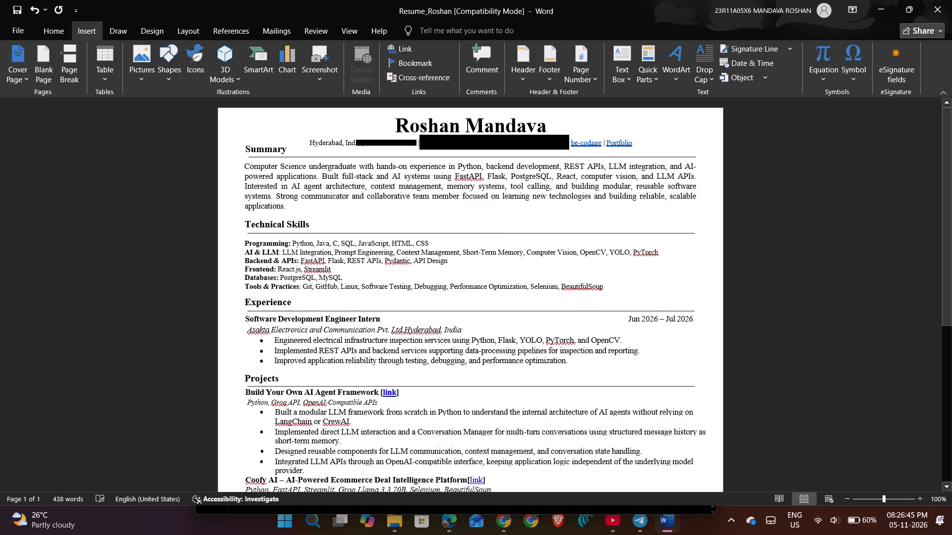
Ignore all spelling flags for "PyTorch" in the Technical Skills section.
left_click(643, 253)
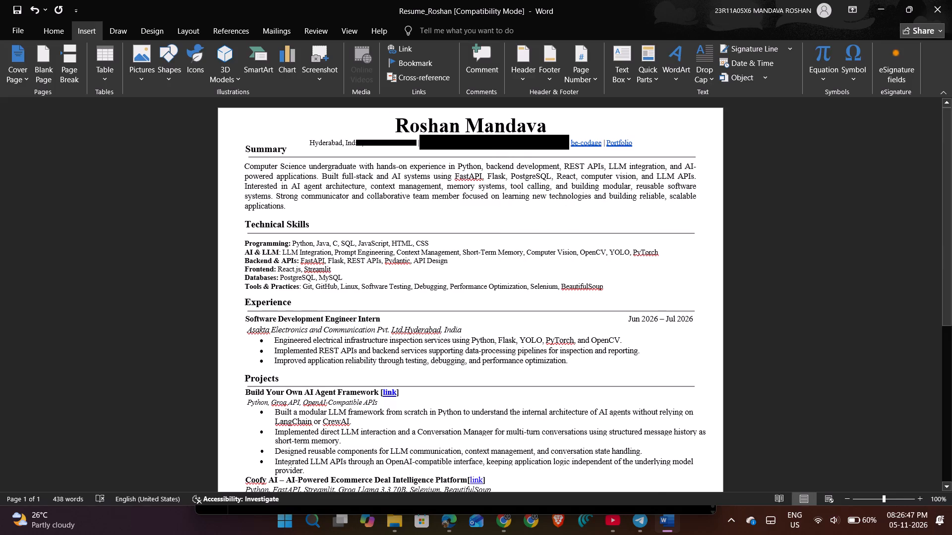
right_click(643, 253)
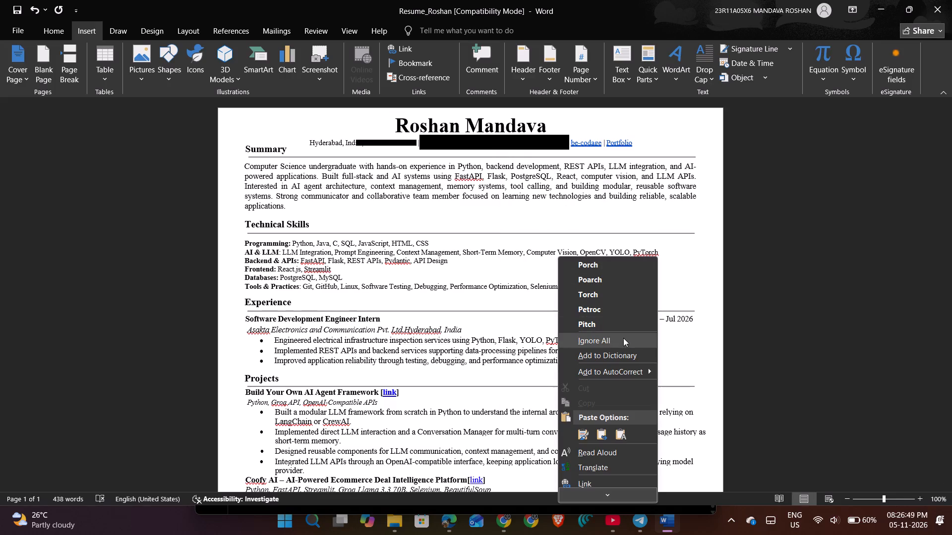
left_click(623, 338)
Ignore all spelling flags for "B.Tech" in the Education section.
scroll(509, 298, "down", 1)
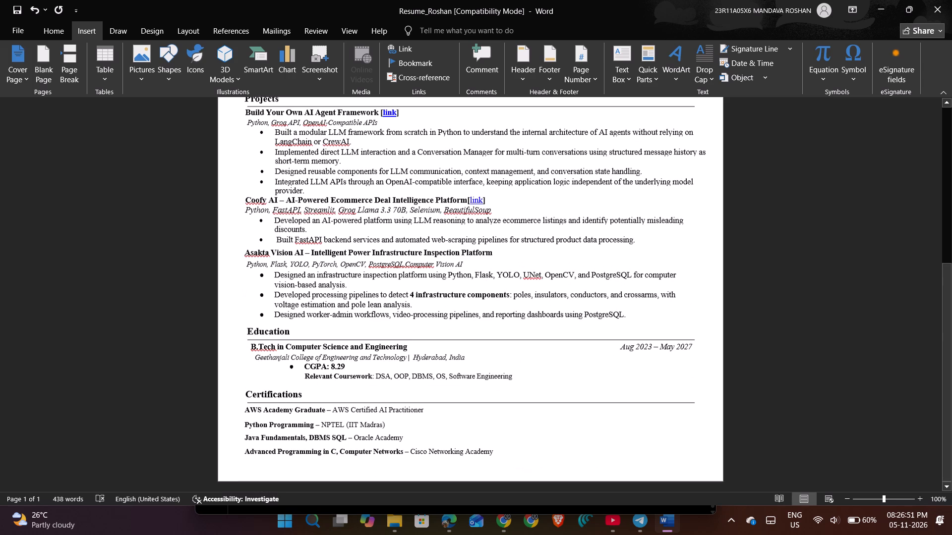
scroll(509, 298, "down", 1)
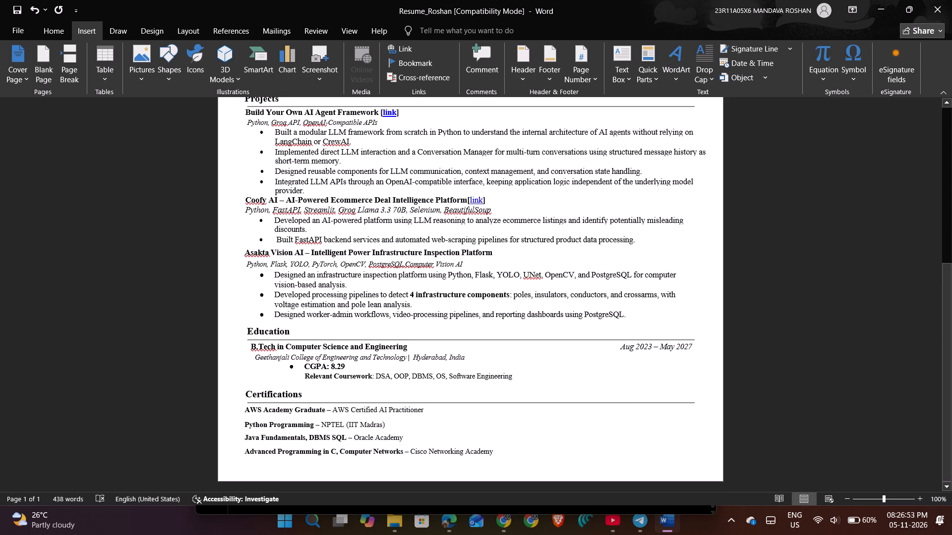
left_click(265, 344)
right_click(265, 344)
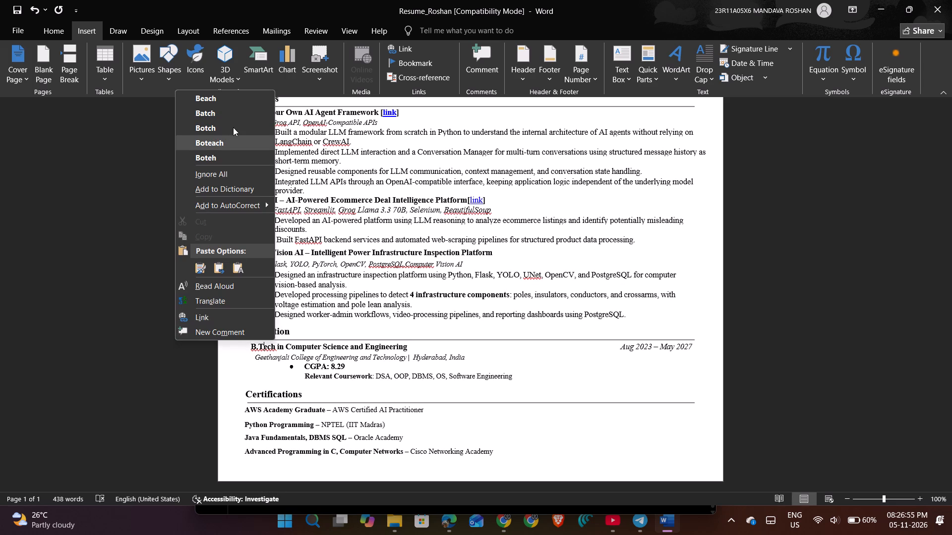
left_click(233, 170)
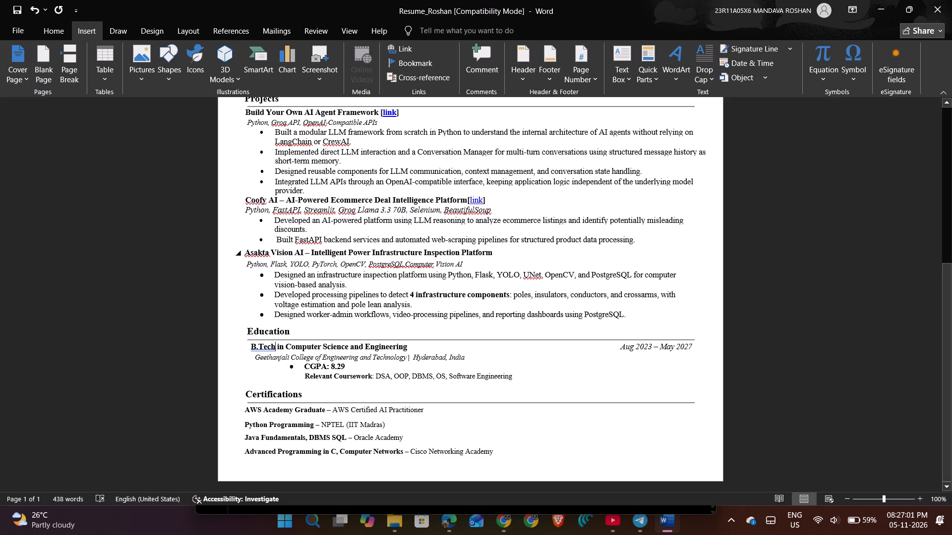
Insert an extra space before "as short-term memory" in the second bullet of the Build Your Own AI Agent Framework project.
left_click(706, 152)
key("Left")
key("Left")
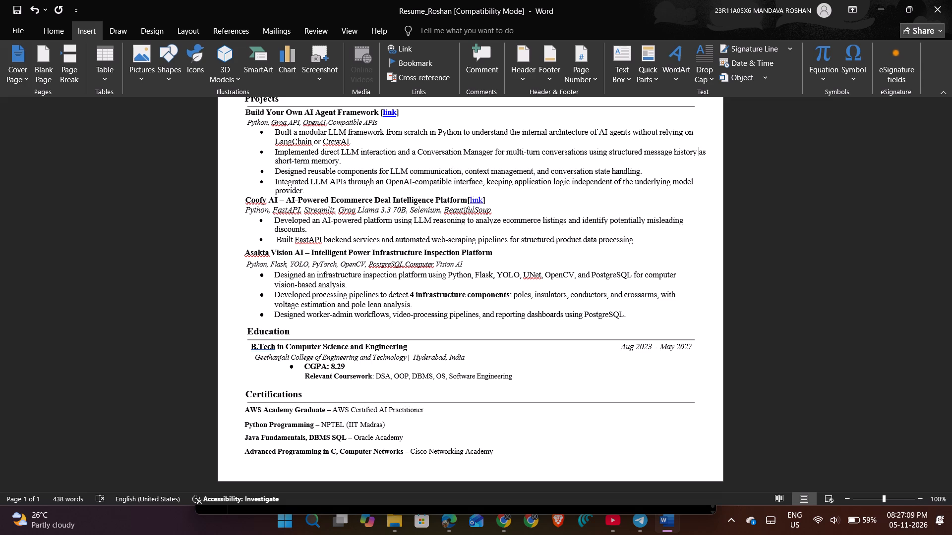
key("space")
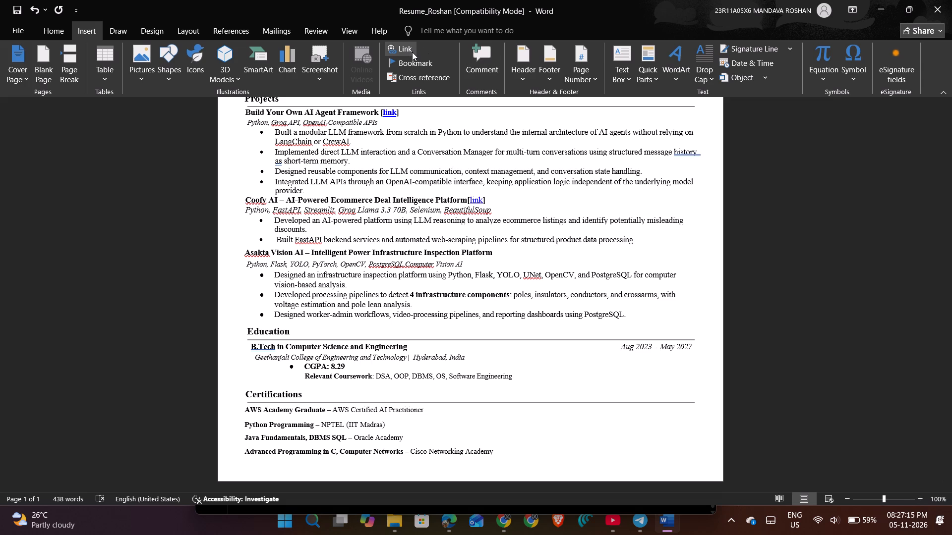
Set the right indent of the AI Agent Framework project's second bullet to 0.1 cm.
left_click(191, 31)
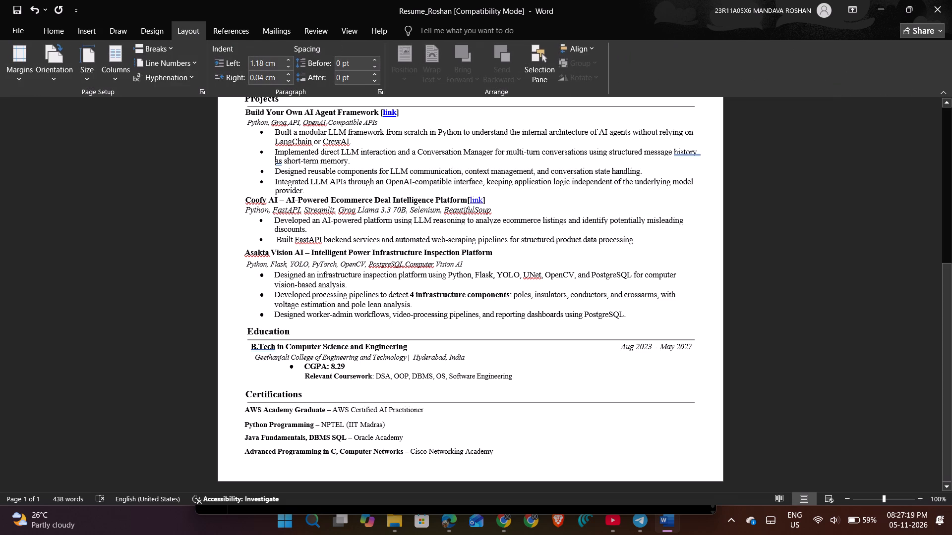
left_click(290, 75)
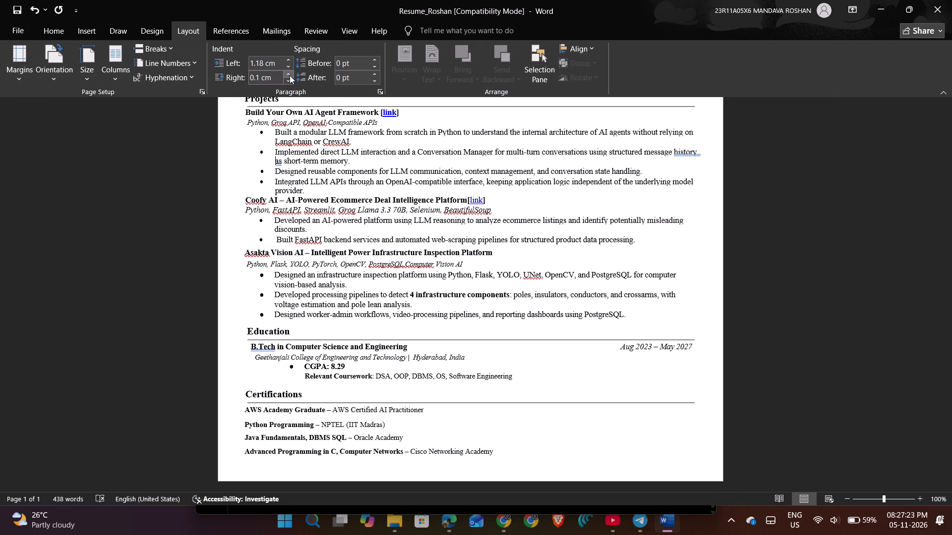
Set the right indent of the AI Agent Framework project's second bullet to 0.2 cm.
left_click(290, 75)
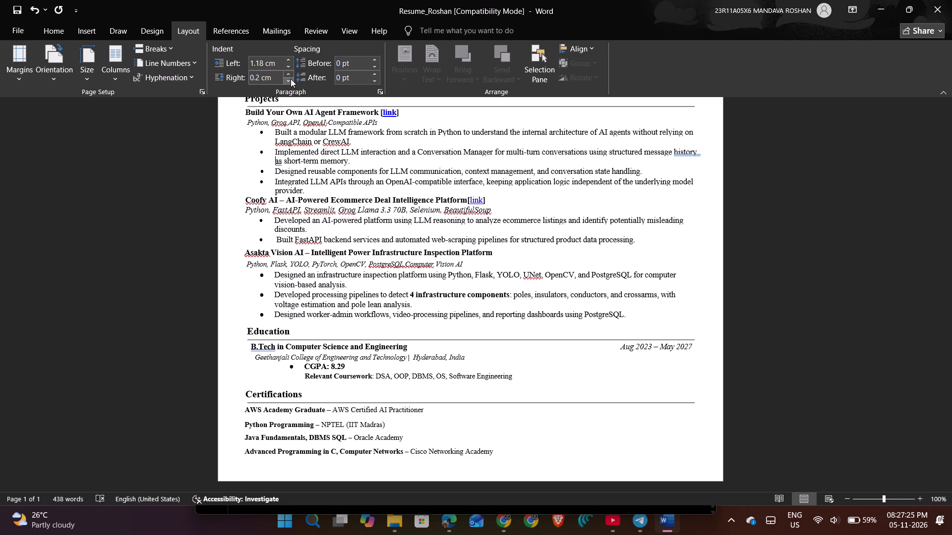
left_click(291, 79)
left_click(291, 79)
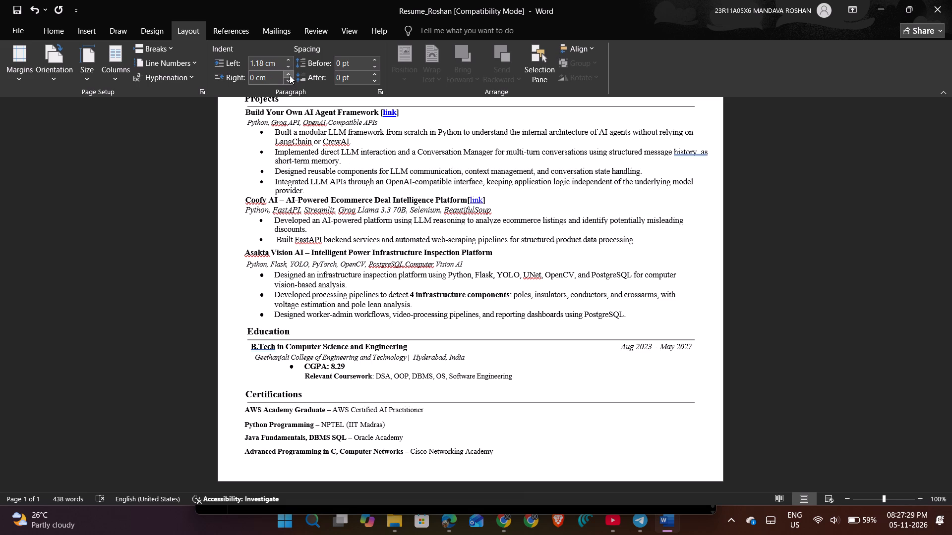
left_click(290, 75)
left_click(290, 75)
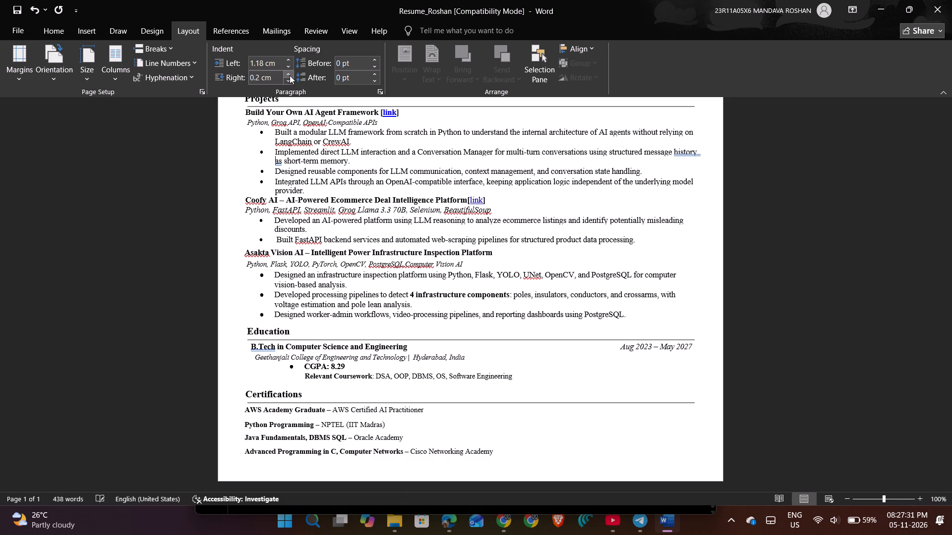
Save the edited resume document.
scroll(431, 251, "up", 3)
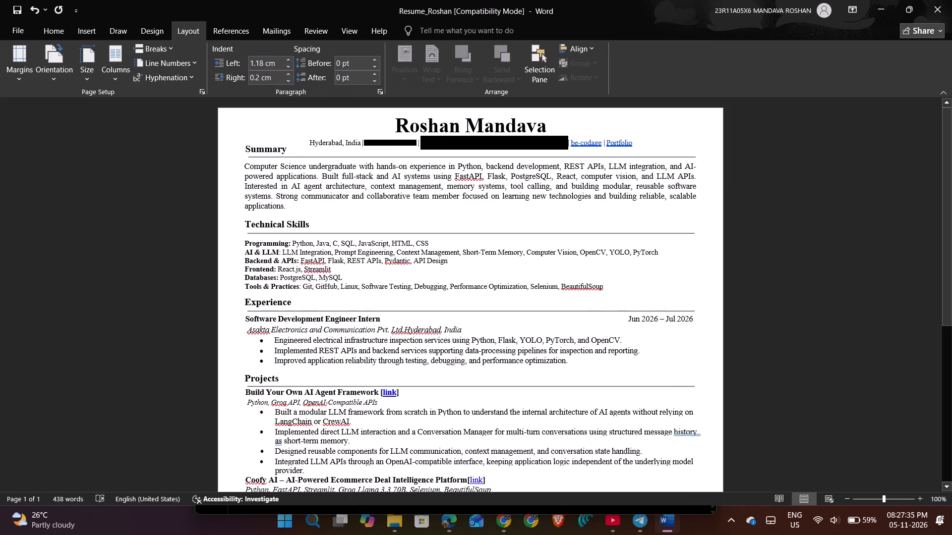
key("ctrl+s")
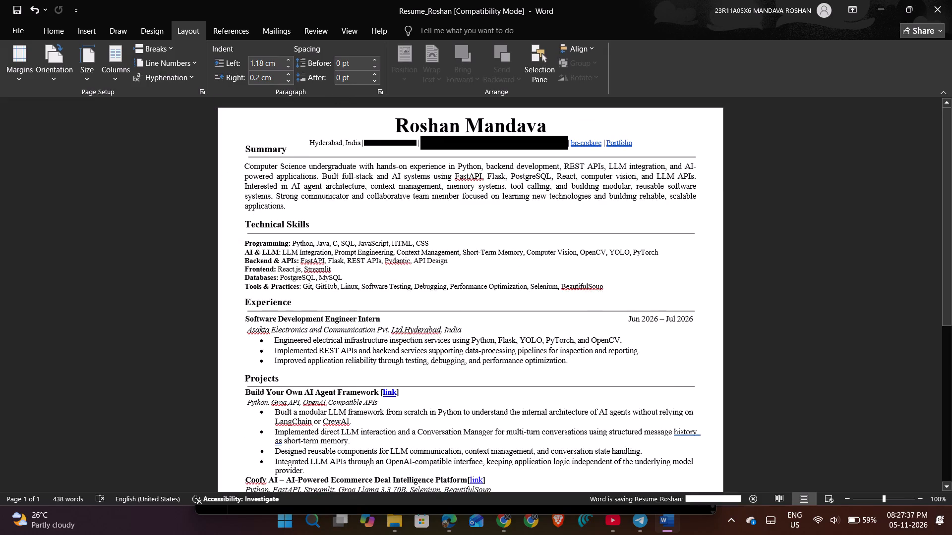
scroll(392, 242, "down", 3)
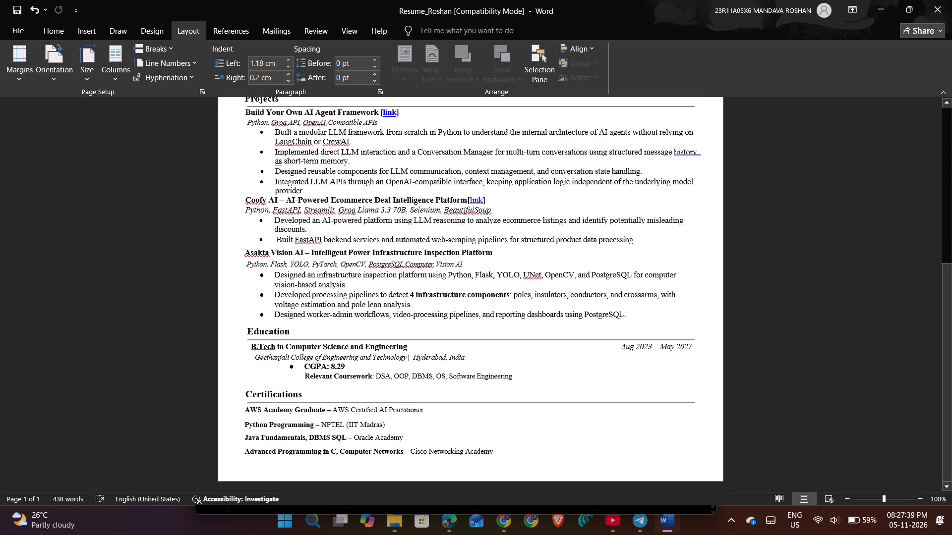
scroll(392, 242, "down", 2)
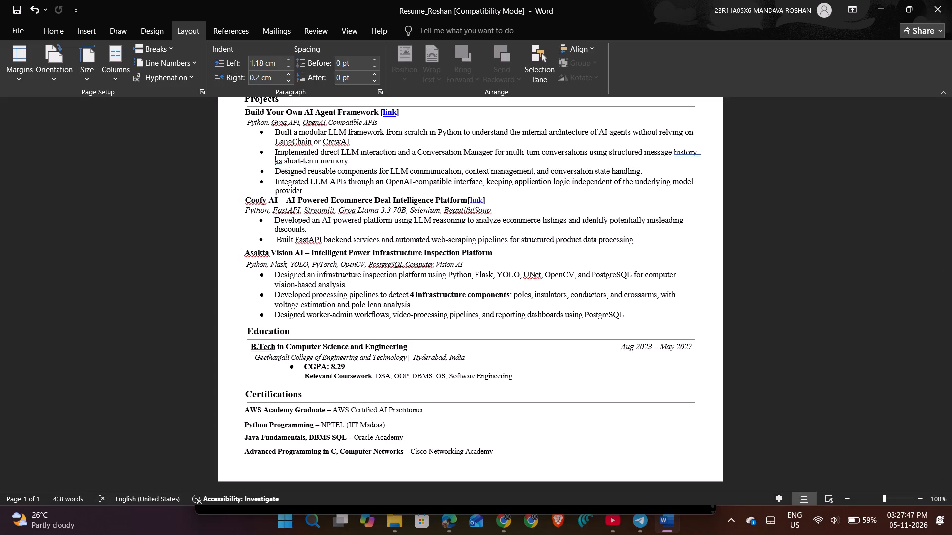
key("ctrl+s")
key("ctrl+s")
Start a Save As in Downloads and create a new folder there named resumes.
scroll(392, 242, "up", 3)
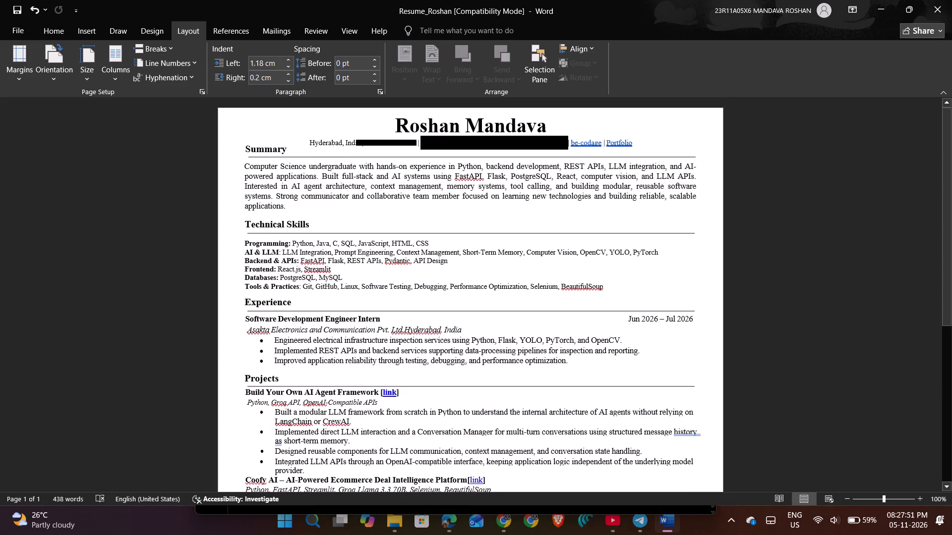
scroll(392, 242, "up", 2)
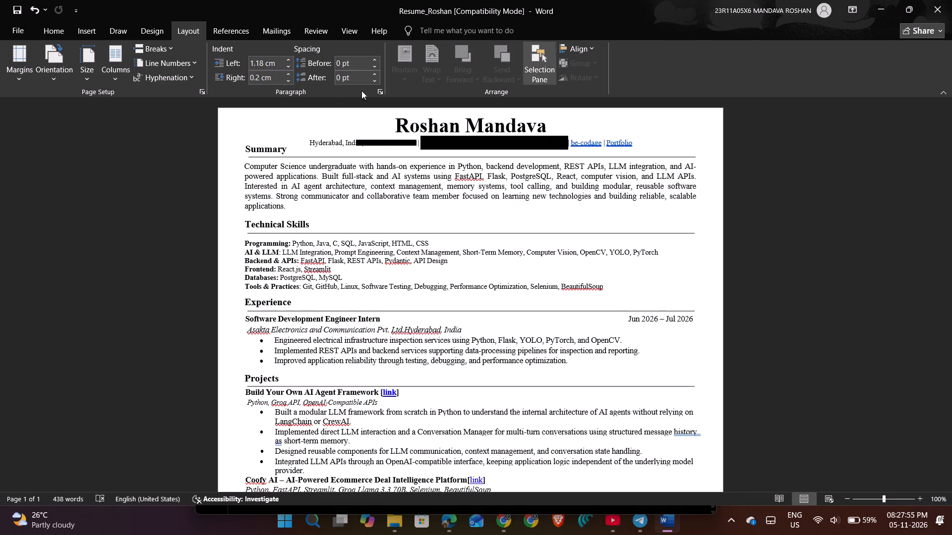
left_click(26, 27)
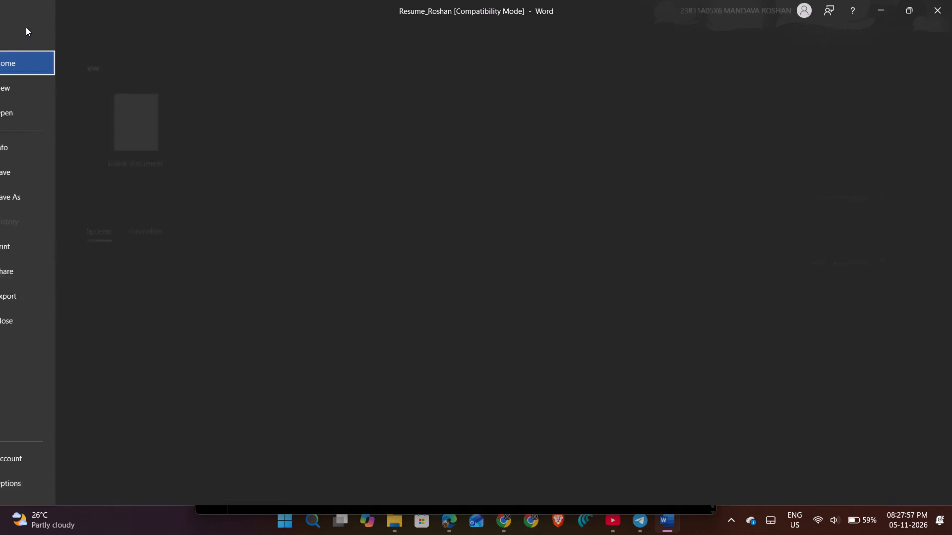
left_click(48, 194)
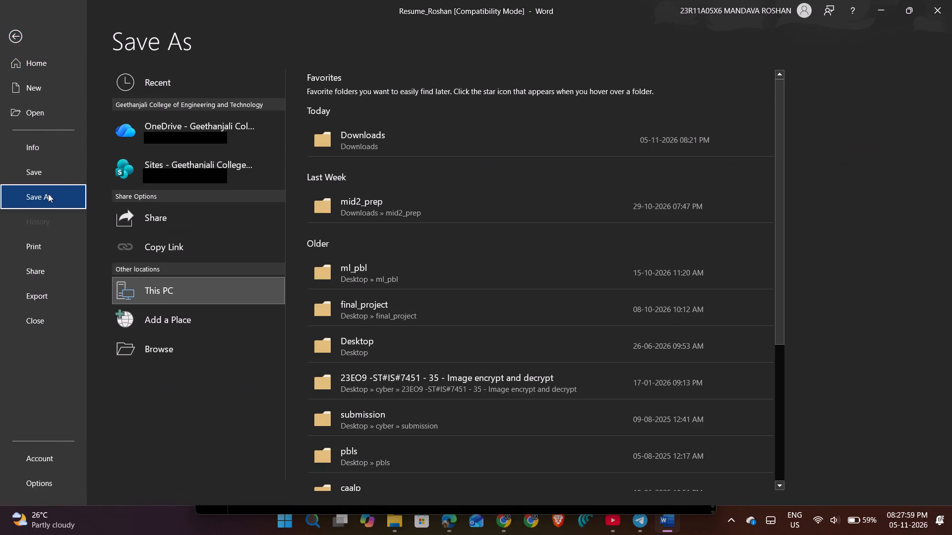
left_click(392, 140)
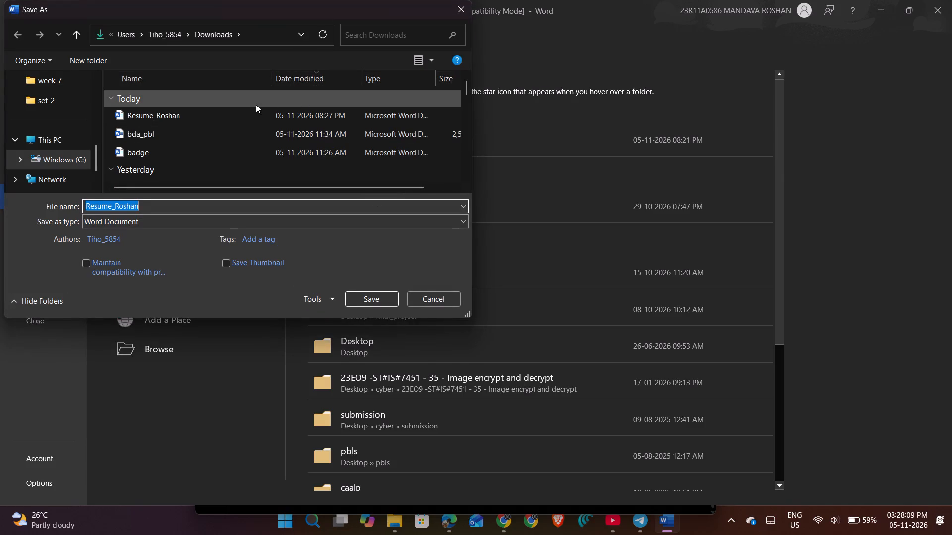
right_click(107, 107)
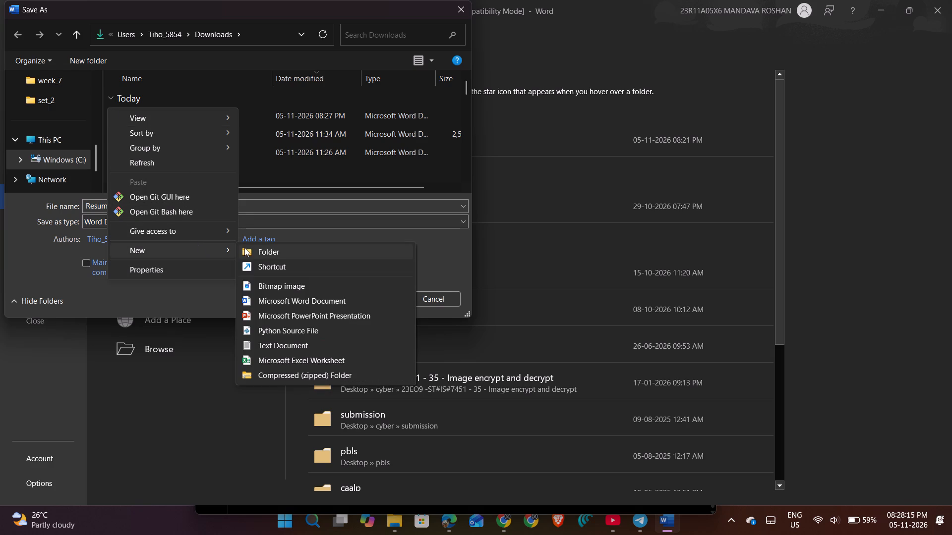
left_click(244, 248)
type("rem")
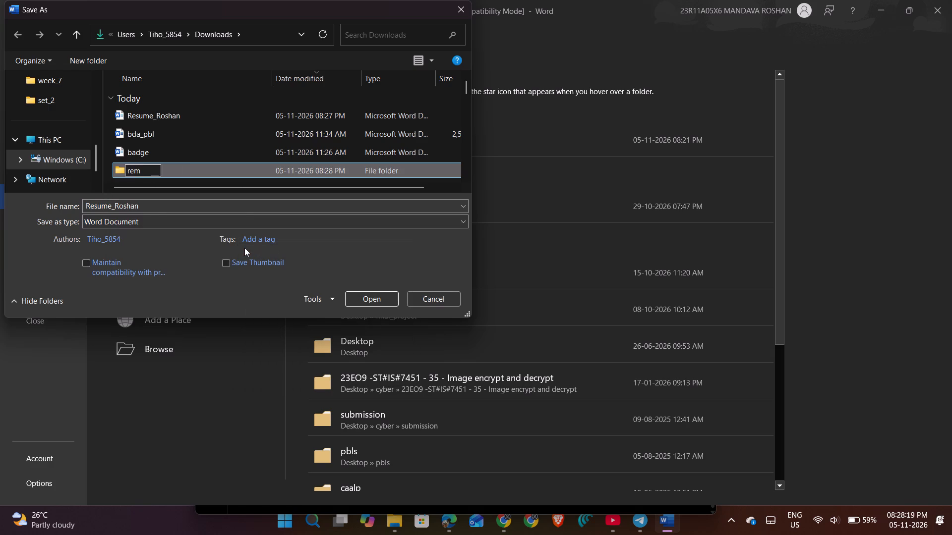
key("BackSpace")
type("sume")
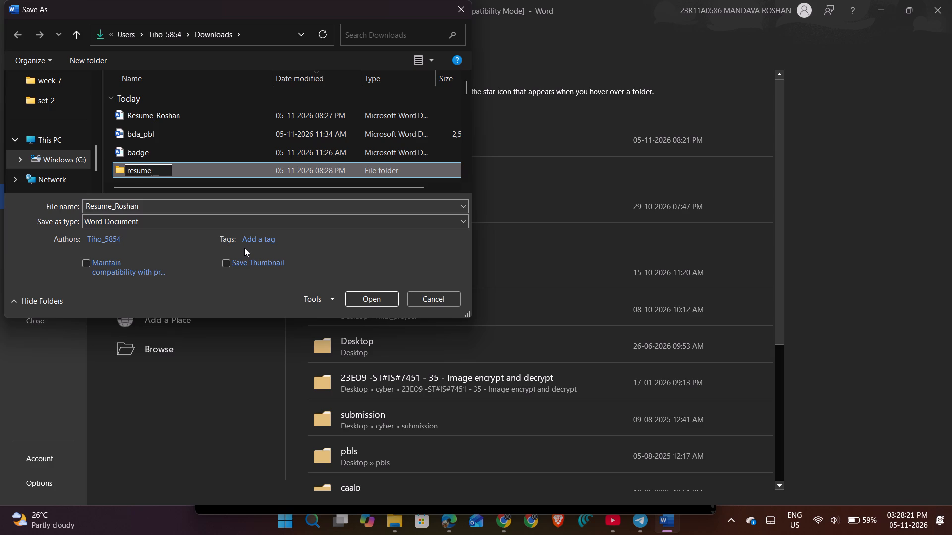
key("s")
key("Return")
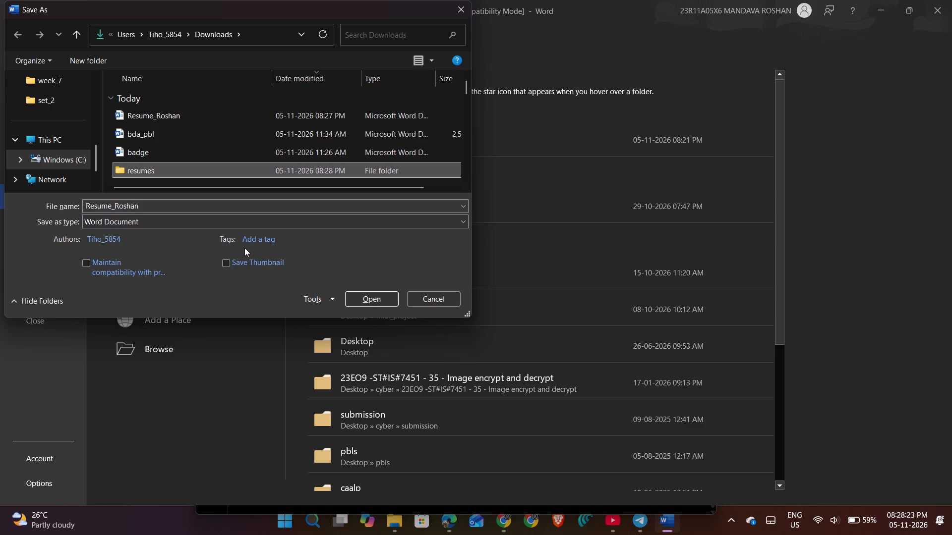
Save the resume as a Word Document in the resumes folder, keeping the existing file name.
left_click(189, 173)
double_click(189, 173)
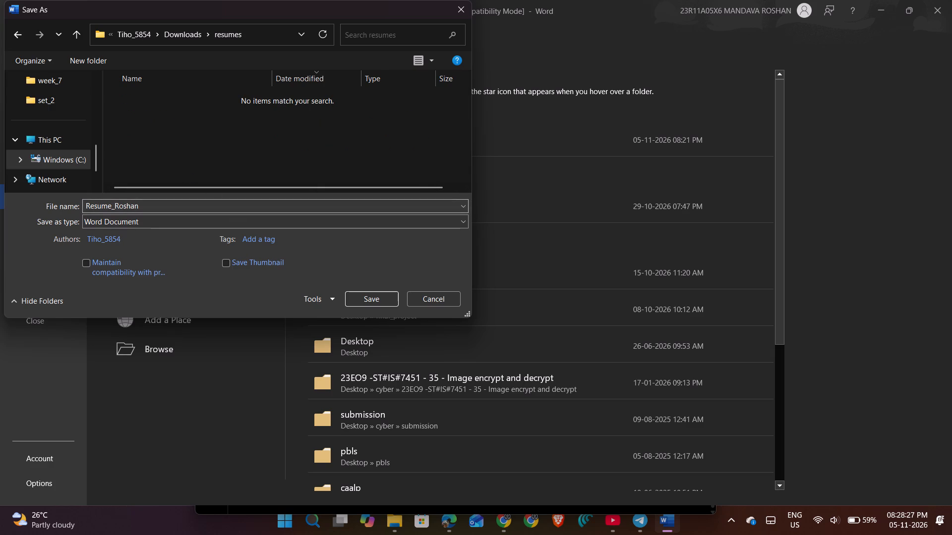
left_click(429, 220)
left_click(429, 220)
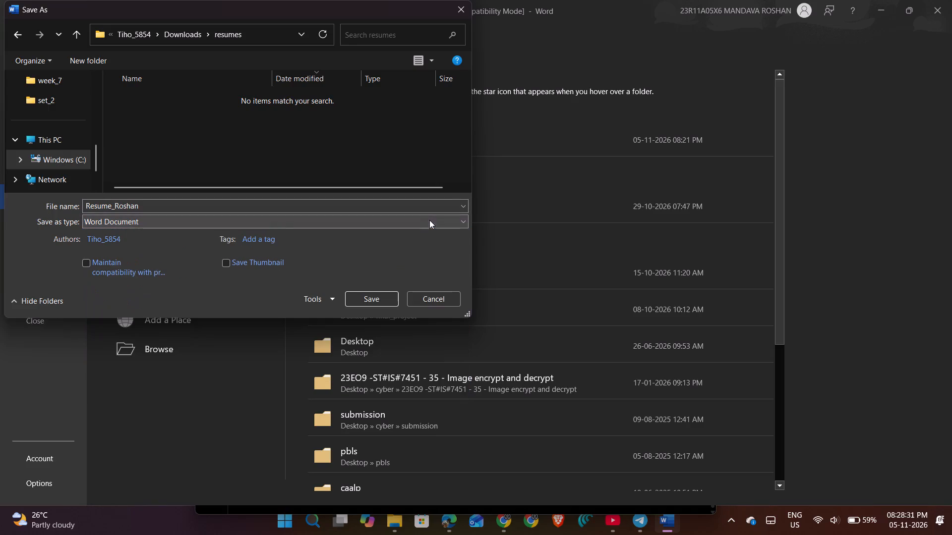
left_click(371, 299)
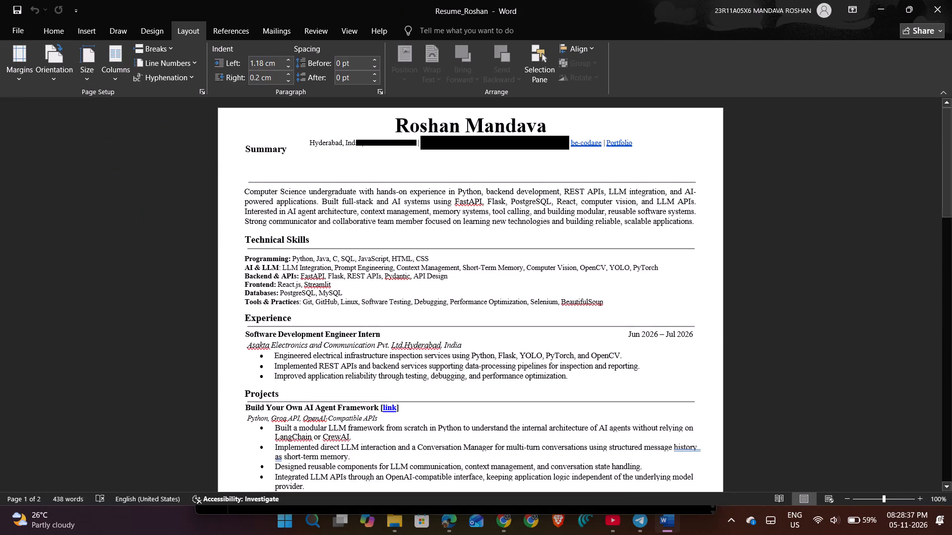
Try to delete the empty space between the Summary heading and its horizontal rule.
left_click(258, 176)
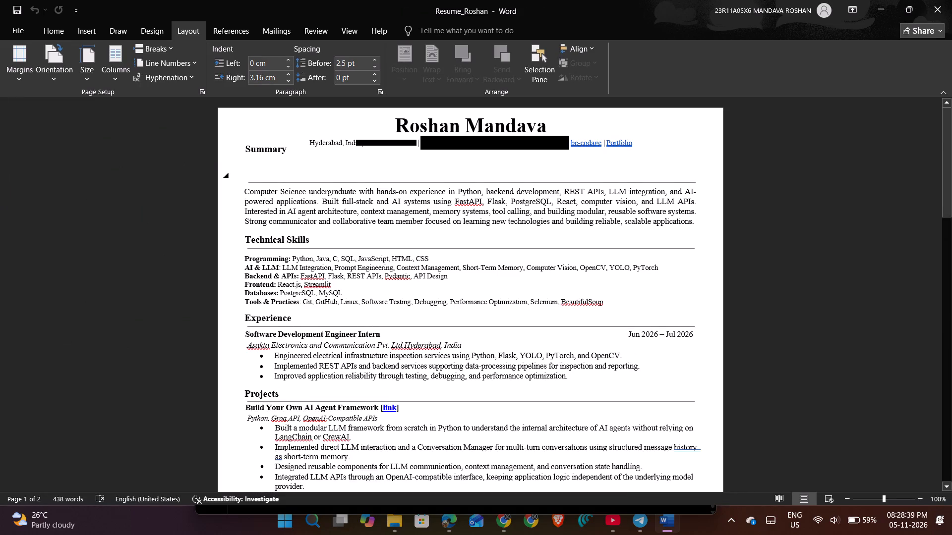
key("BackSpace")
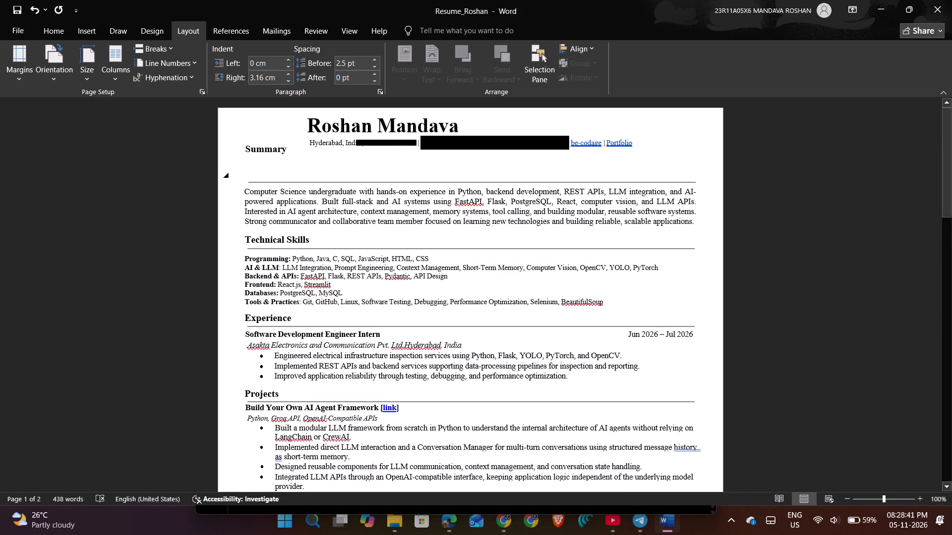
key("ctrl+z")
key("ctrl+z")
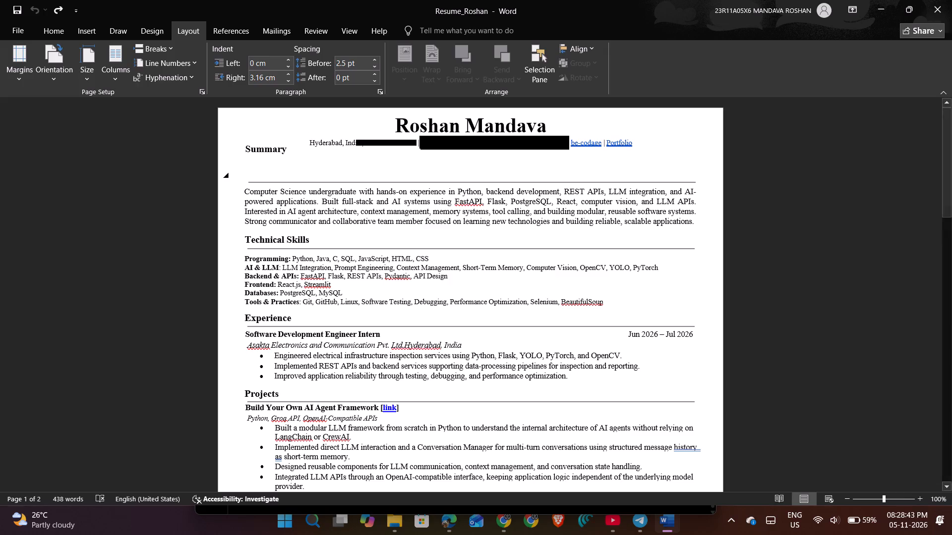
Set the right indent of the large name heading at the top of the resume to 3.4 cm.
left_click(258, 176)
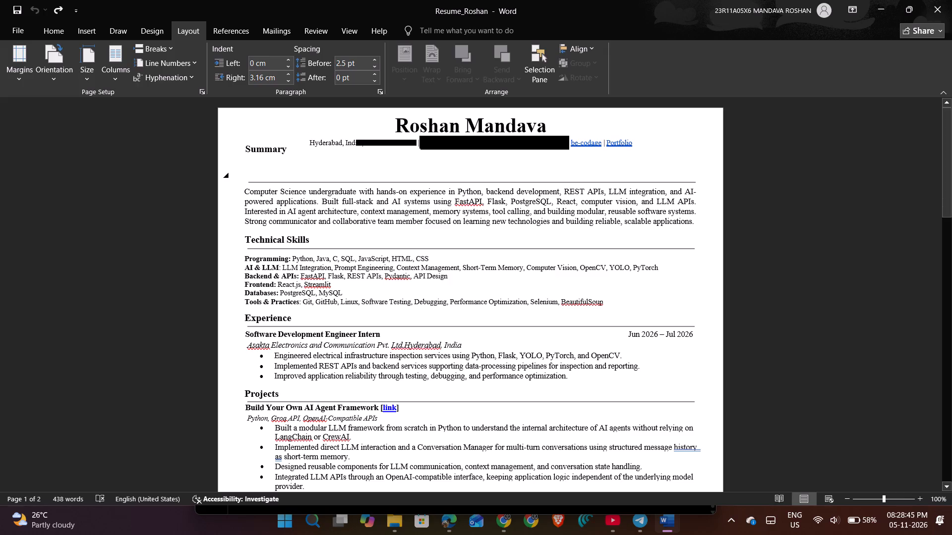
left_click(264, 156)
scroll(256, 166, "down", 1)
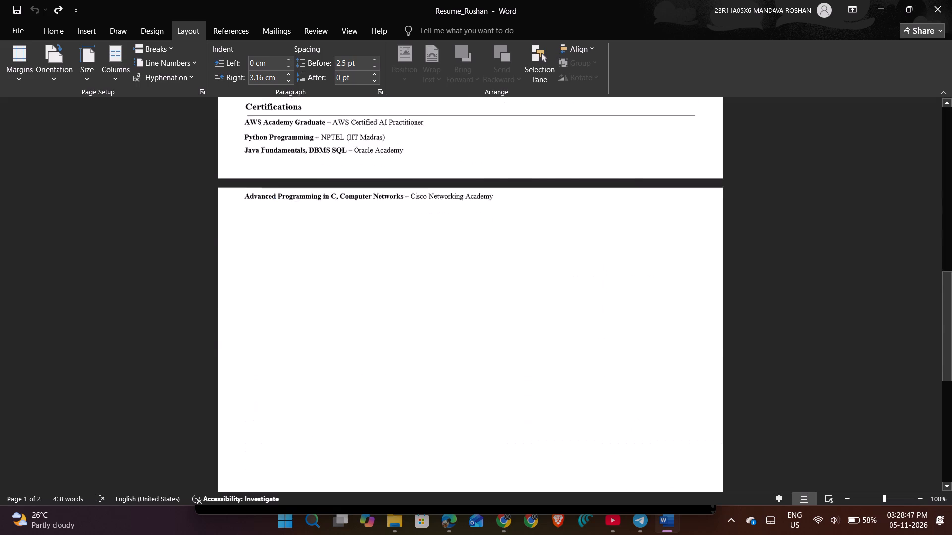
scroll(256, 166, "down", 2)
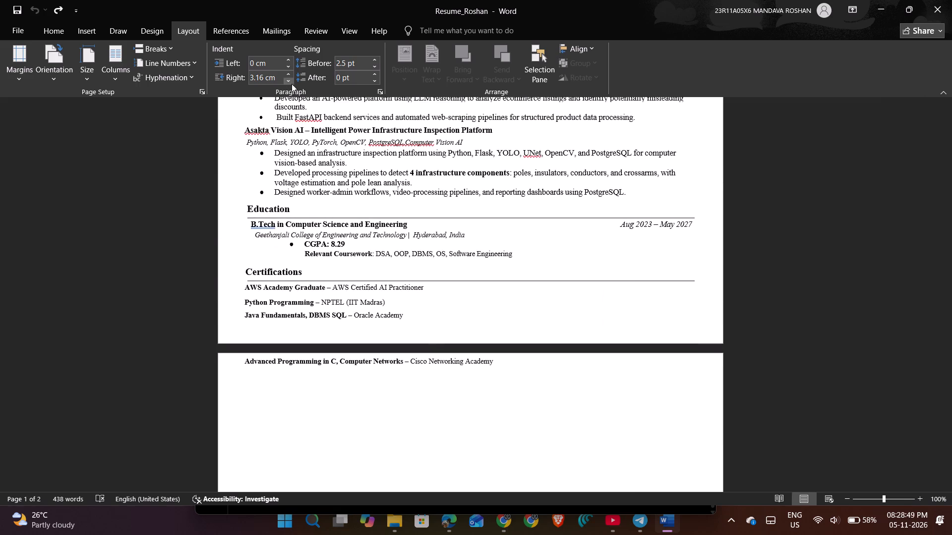
left_click(289, 75)
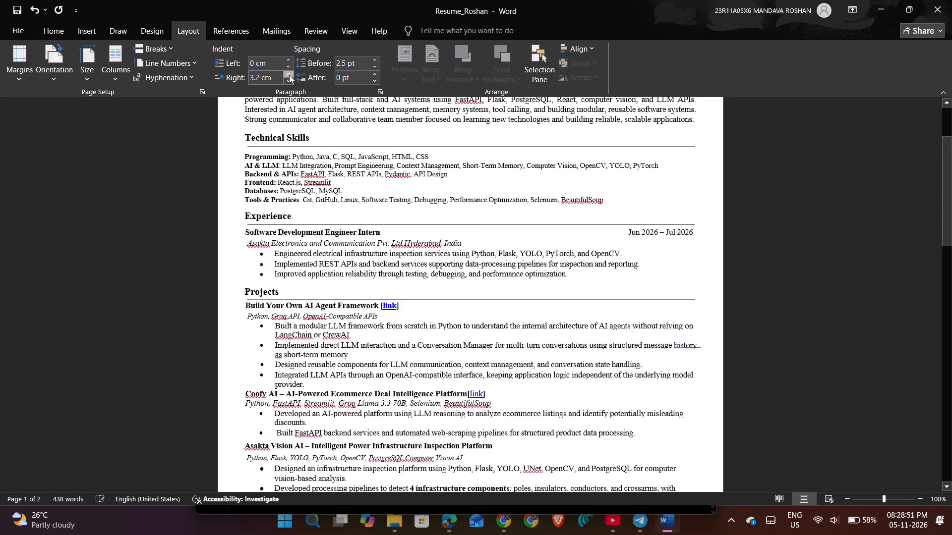
left_click(289, 75)
scroll(306, 126, "up", 1)
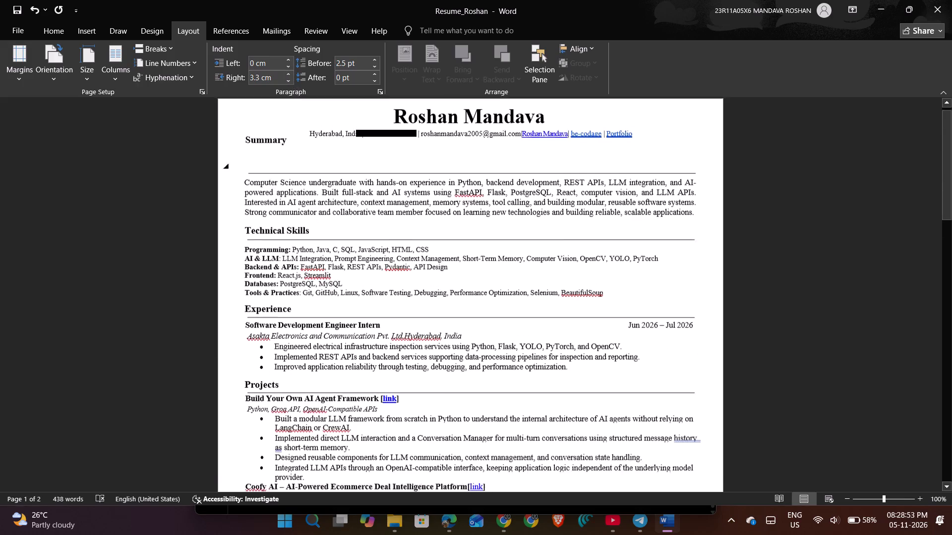
scroll(306, 126, "up", 2)
left_click(289, 71)
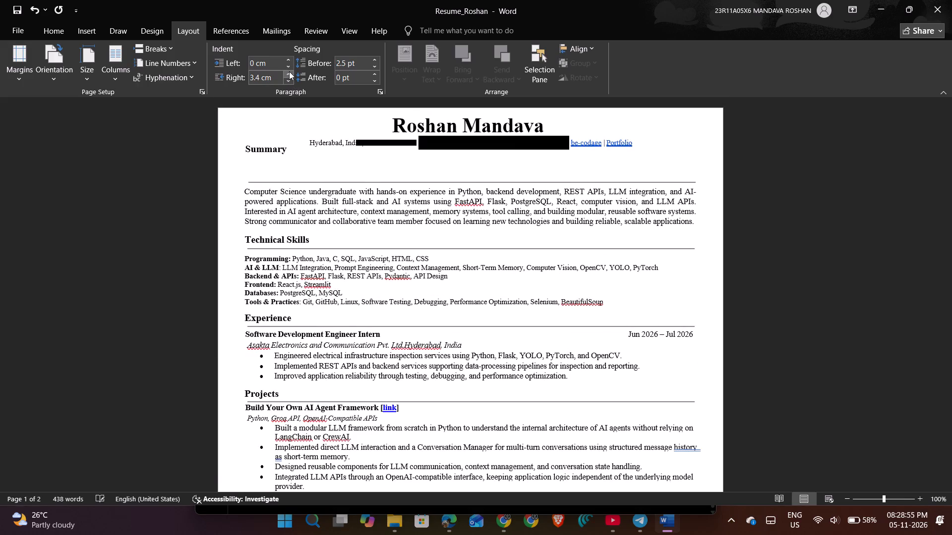
left_click(289, 71)
left_click(289, 80)
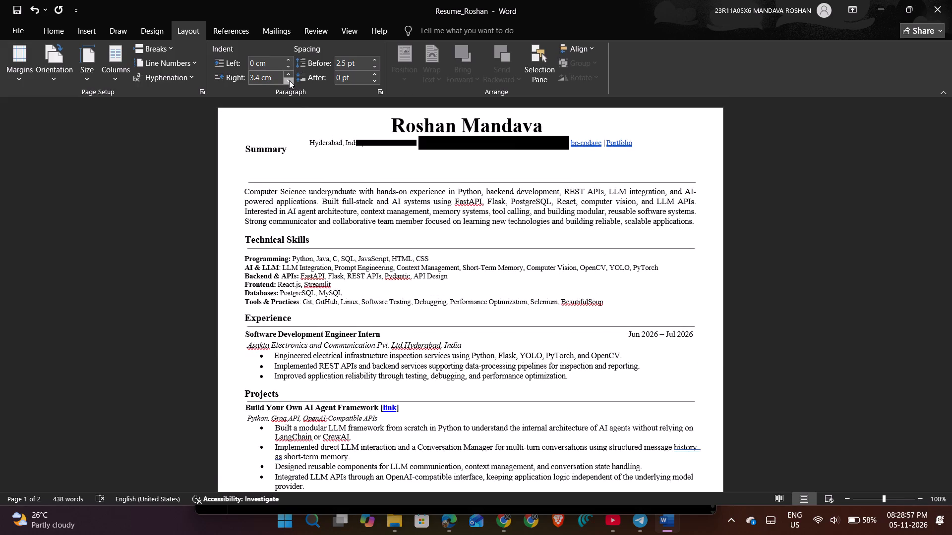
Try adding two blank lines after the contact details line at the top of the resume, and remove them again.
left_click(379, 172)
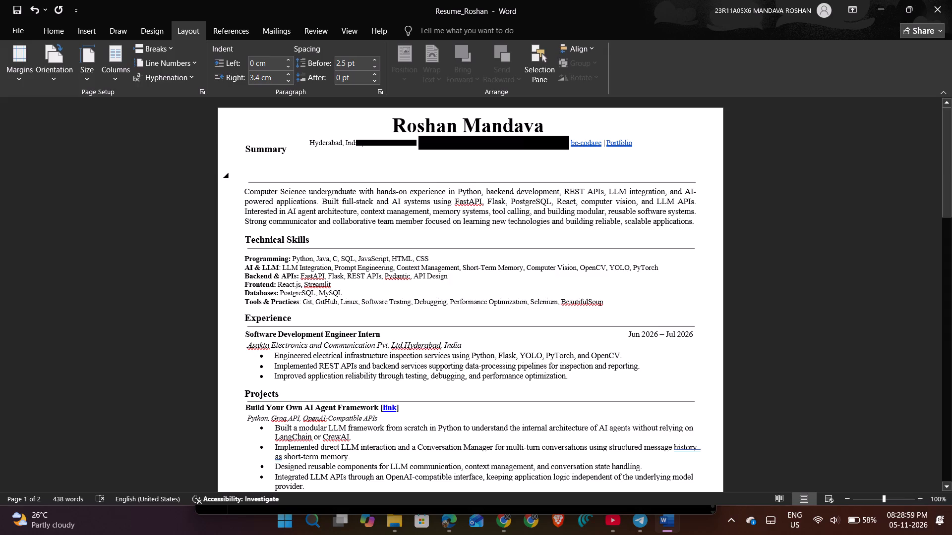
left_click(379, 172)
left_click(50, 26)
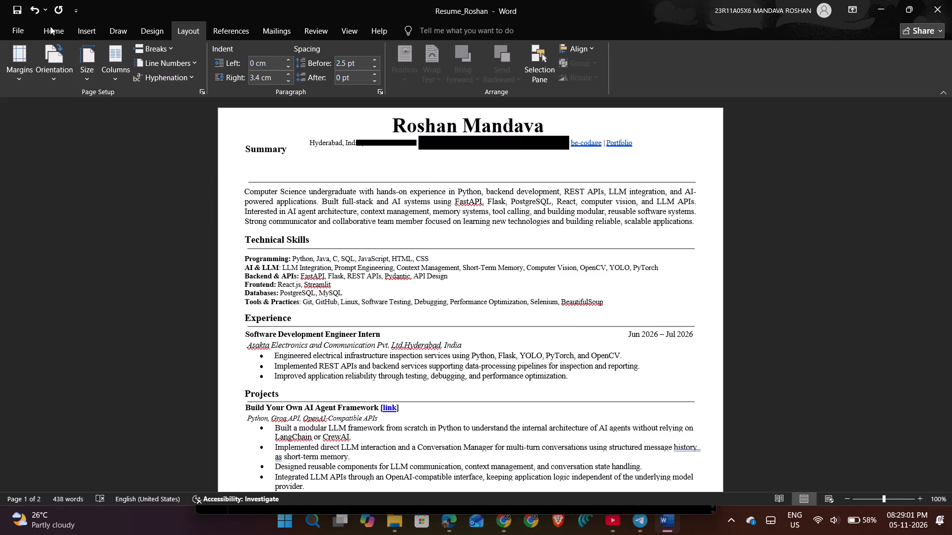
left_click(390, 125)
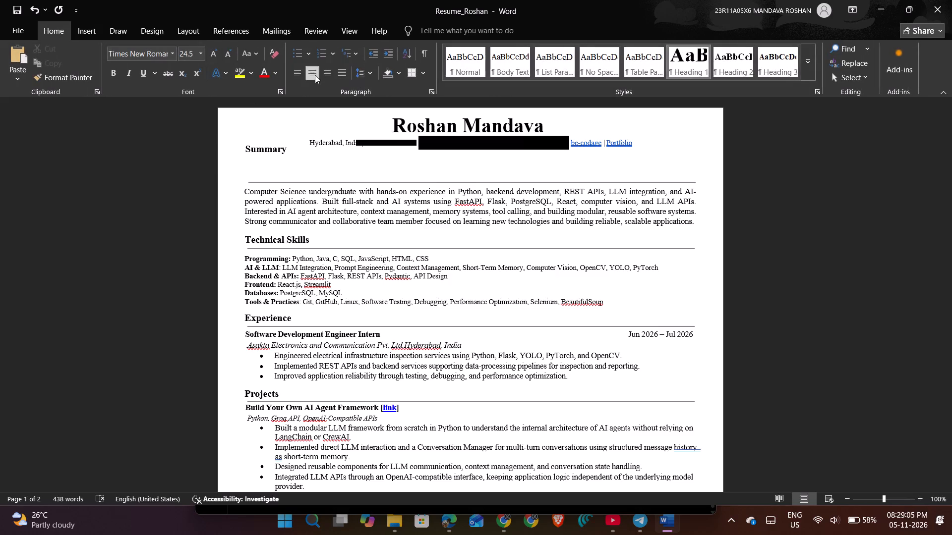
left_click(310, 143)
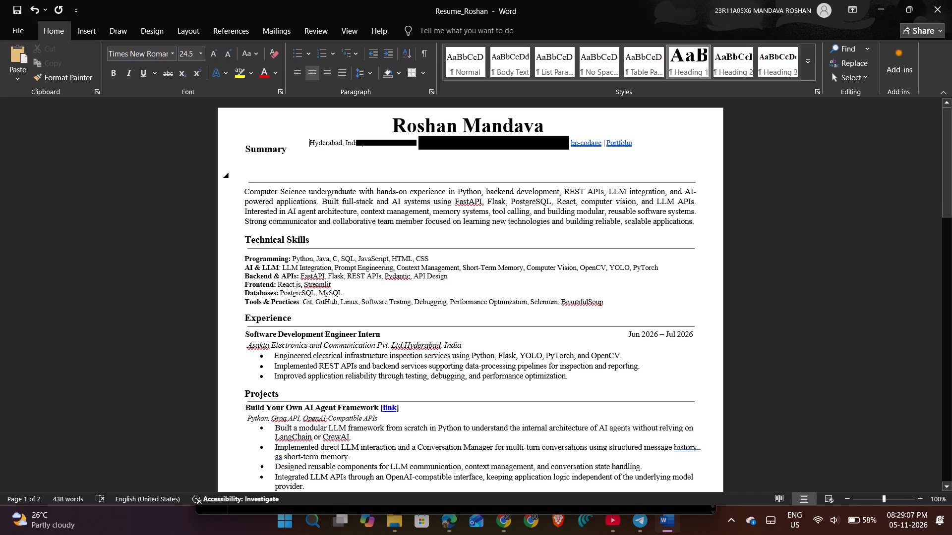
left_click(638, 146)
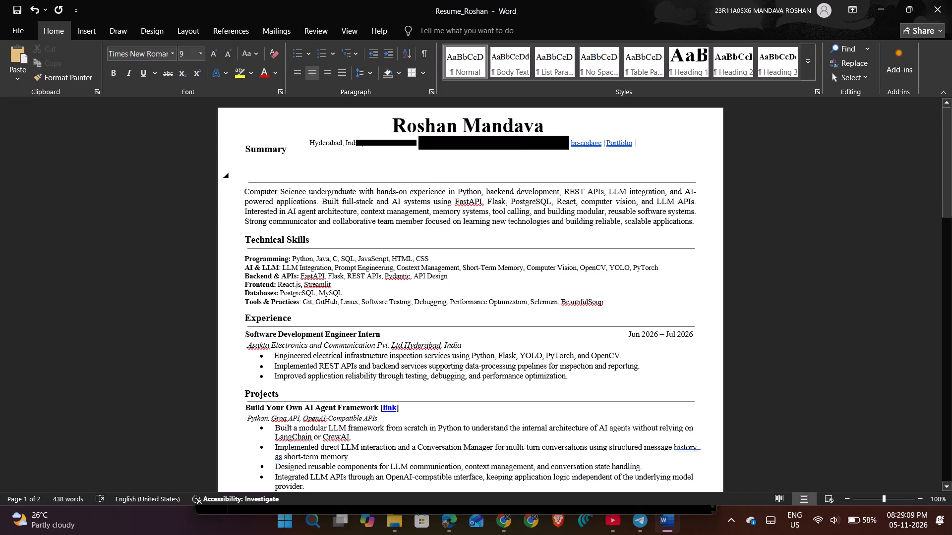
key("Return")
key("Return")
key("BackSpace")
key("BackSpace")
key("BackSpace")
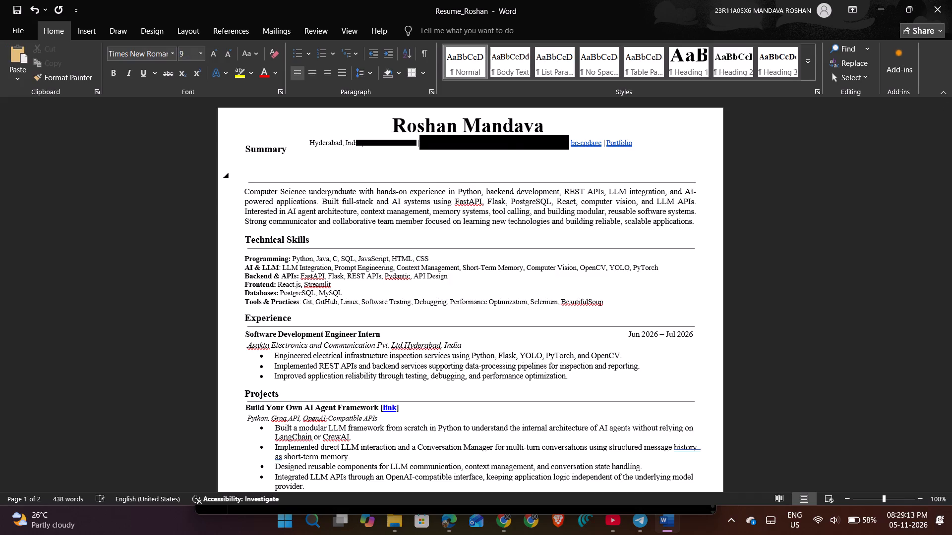
Insert a line break before the Summary heading to move it below the contact details line.
left_click(262, 148)
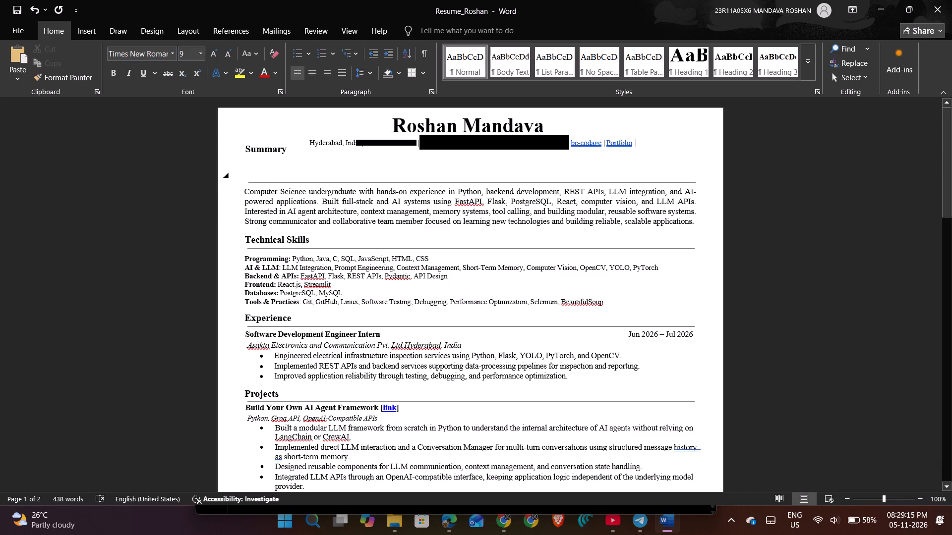
left_click(227, 177)
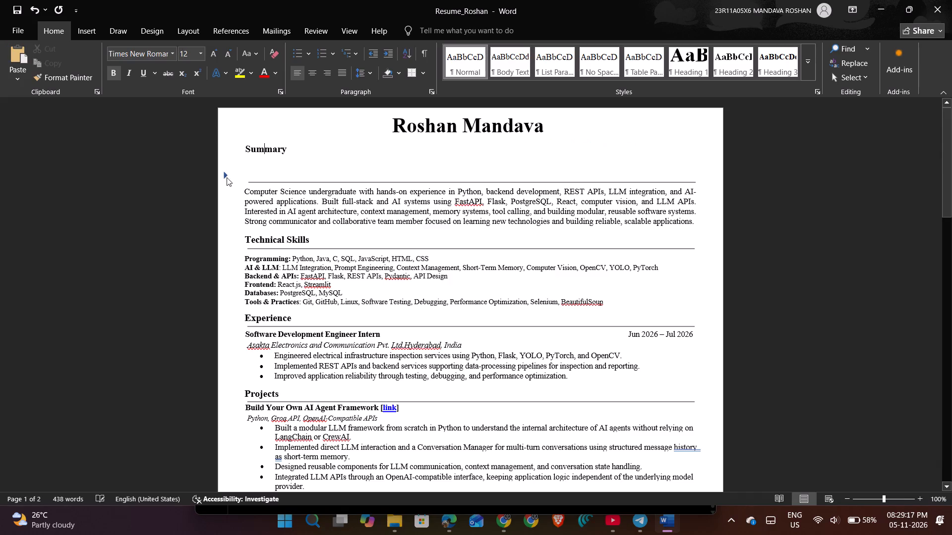
left_click(227, 177)
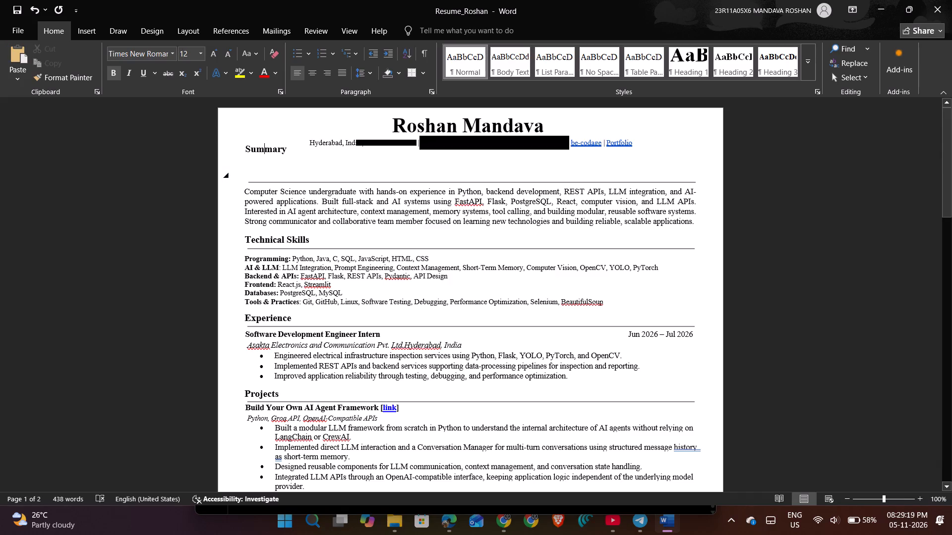
left_click(246, 146)
key("Return")
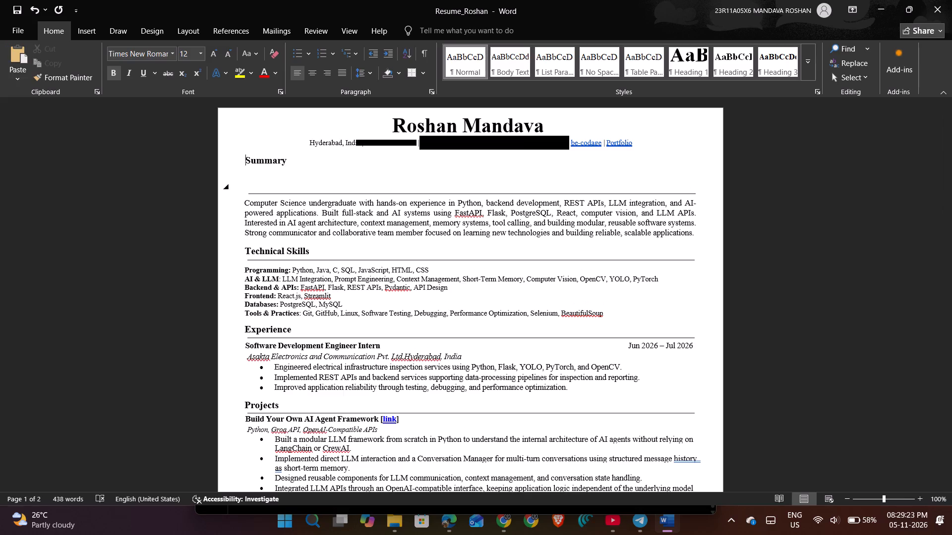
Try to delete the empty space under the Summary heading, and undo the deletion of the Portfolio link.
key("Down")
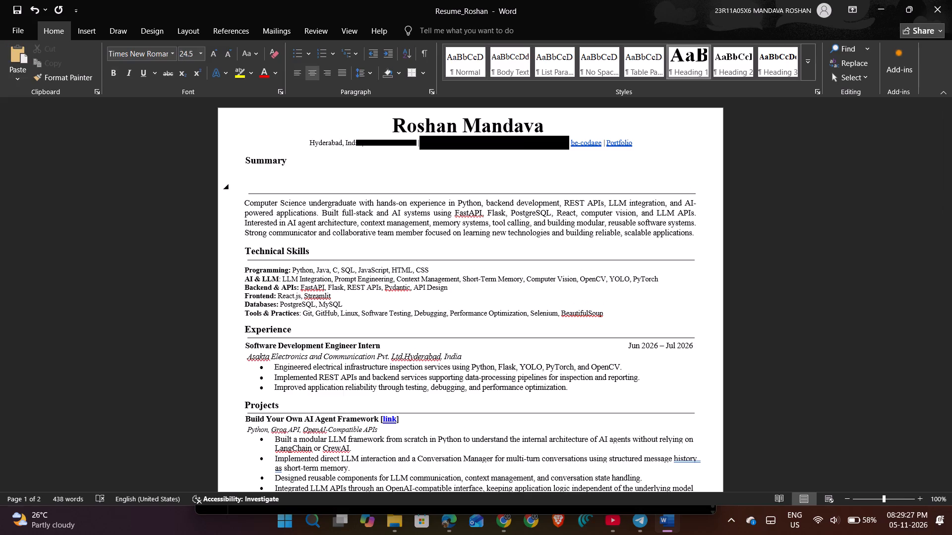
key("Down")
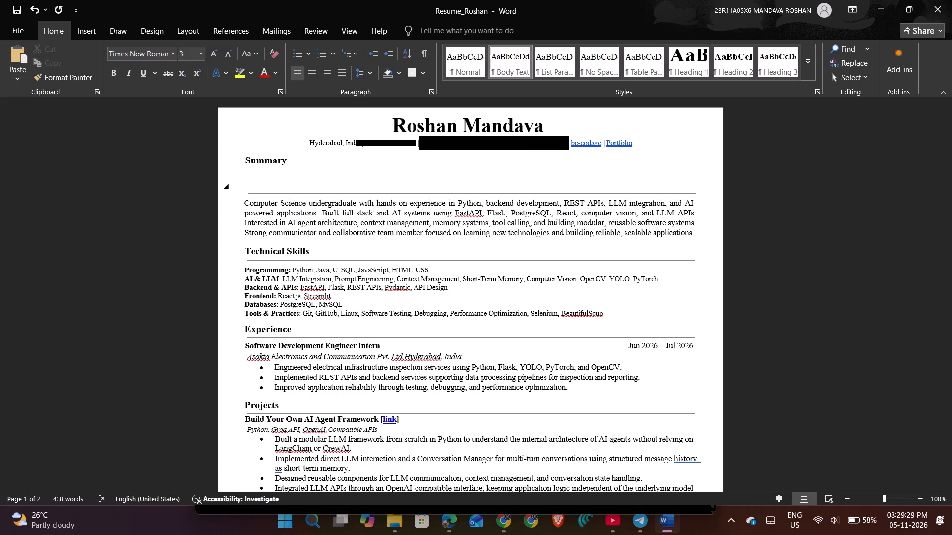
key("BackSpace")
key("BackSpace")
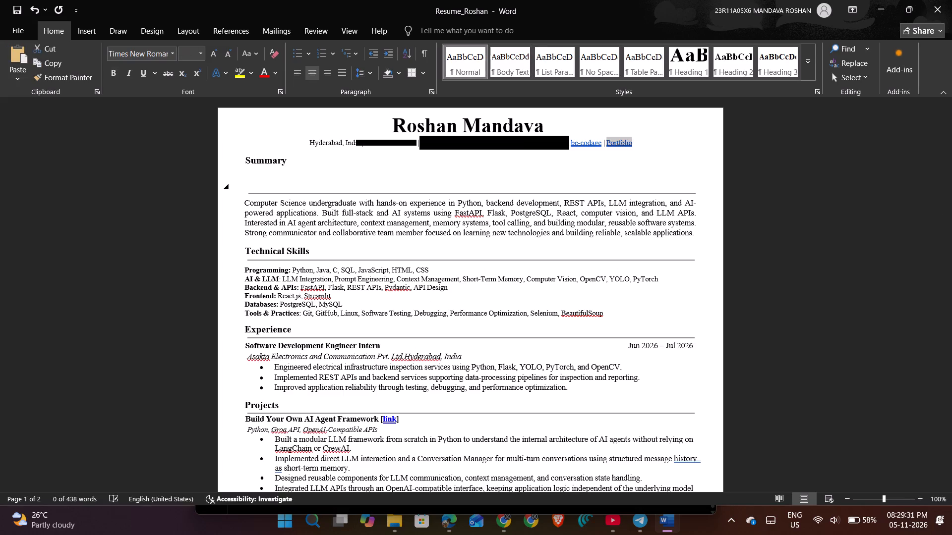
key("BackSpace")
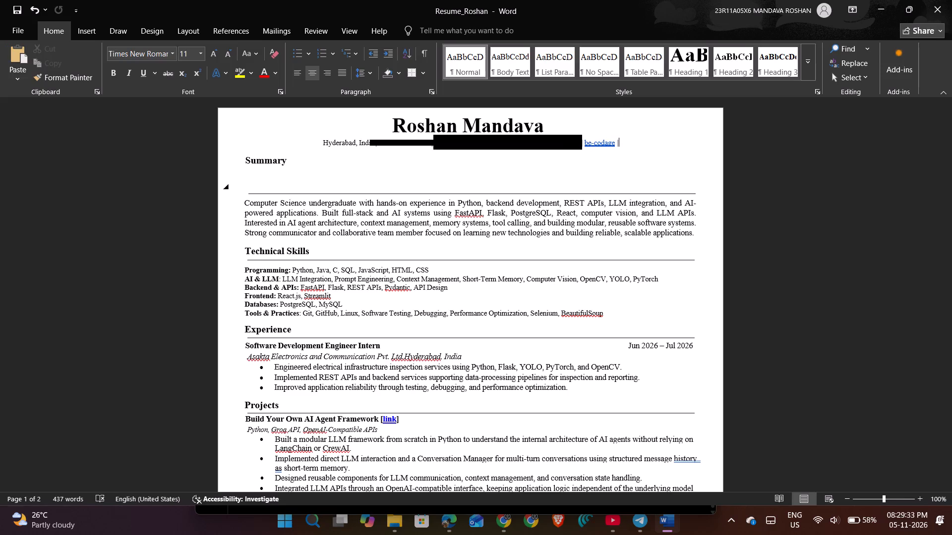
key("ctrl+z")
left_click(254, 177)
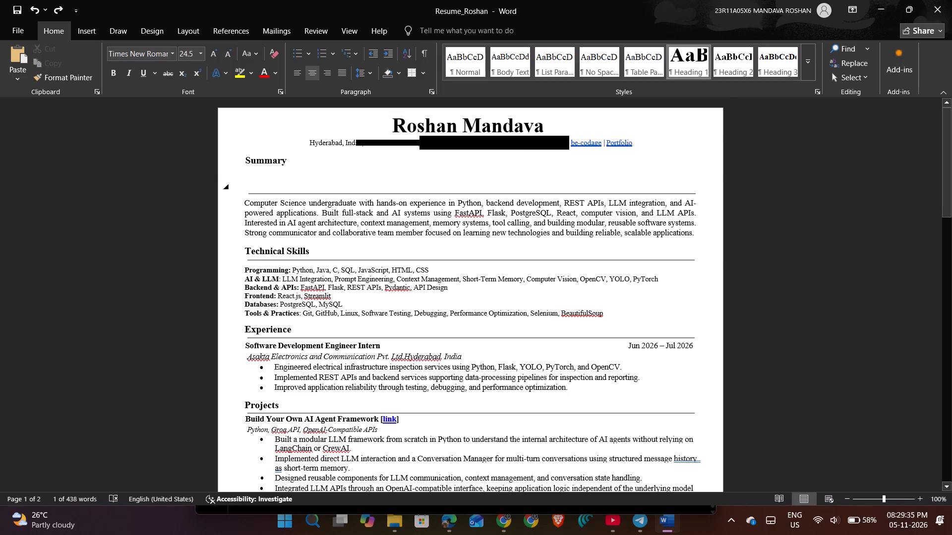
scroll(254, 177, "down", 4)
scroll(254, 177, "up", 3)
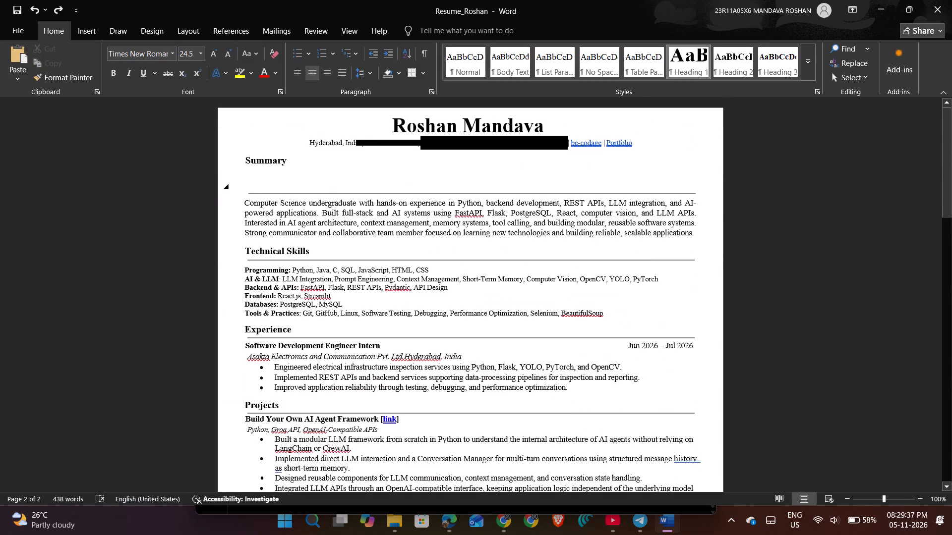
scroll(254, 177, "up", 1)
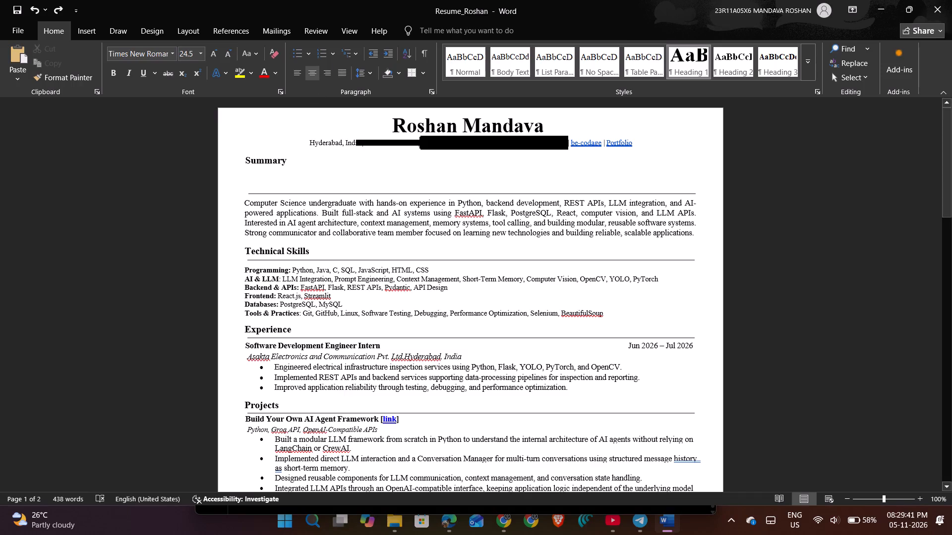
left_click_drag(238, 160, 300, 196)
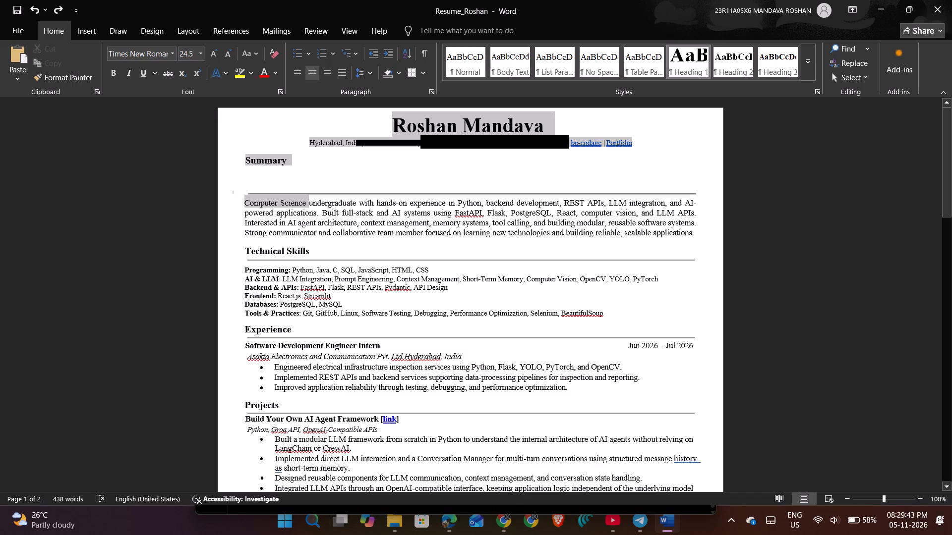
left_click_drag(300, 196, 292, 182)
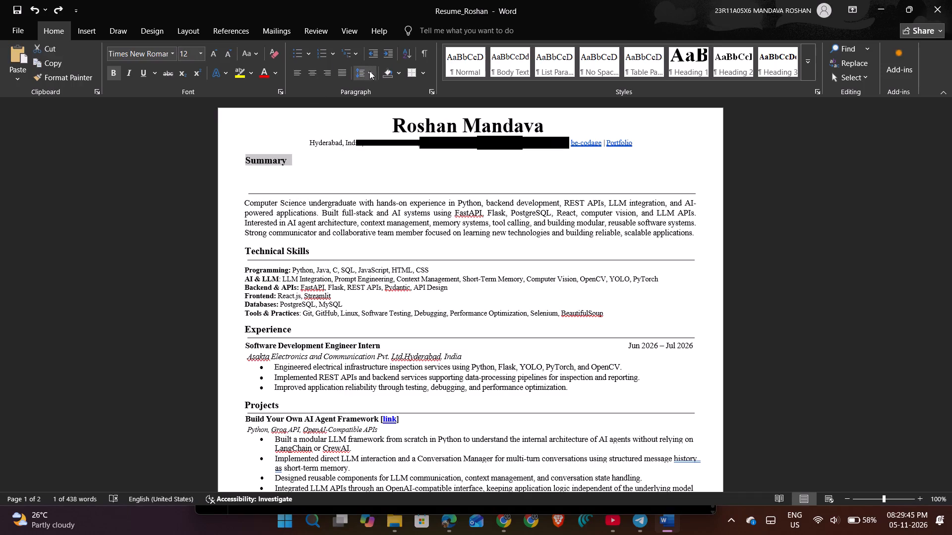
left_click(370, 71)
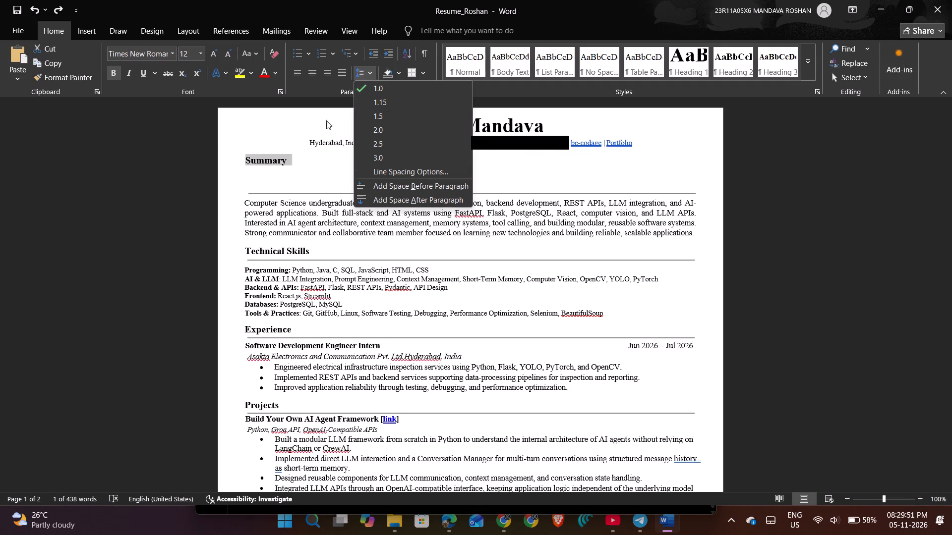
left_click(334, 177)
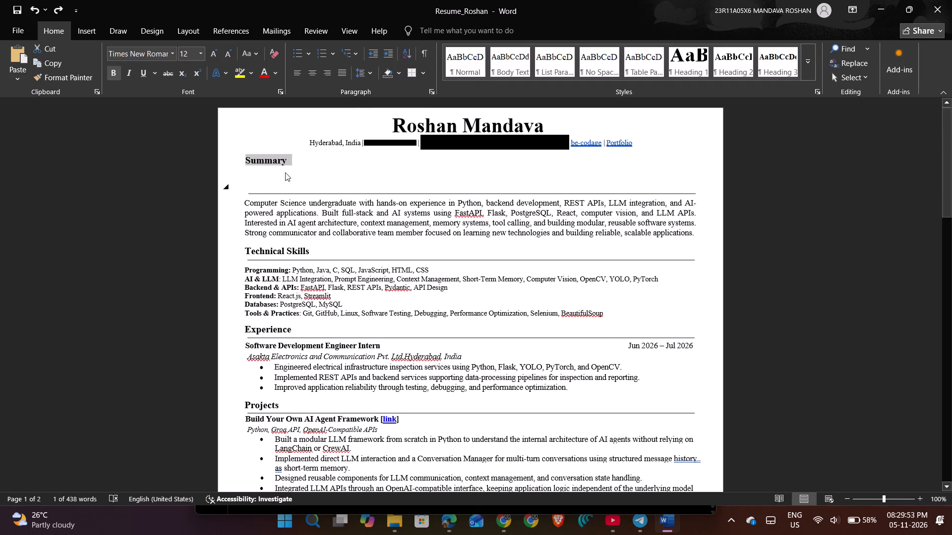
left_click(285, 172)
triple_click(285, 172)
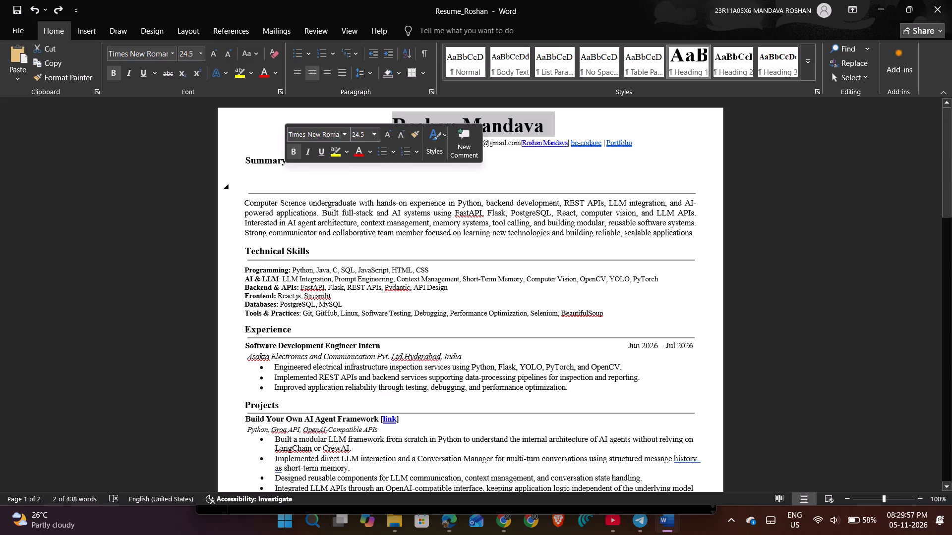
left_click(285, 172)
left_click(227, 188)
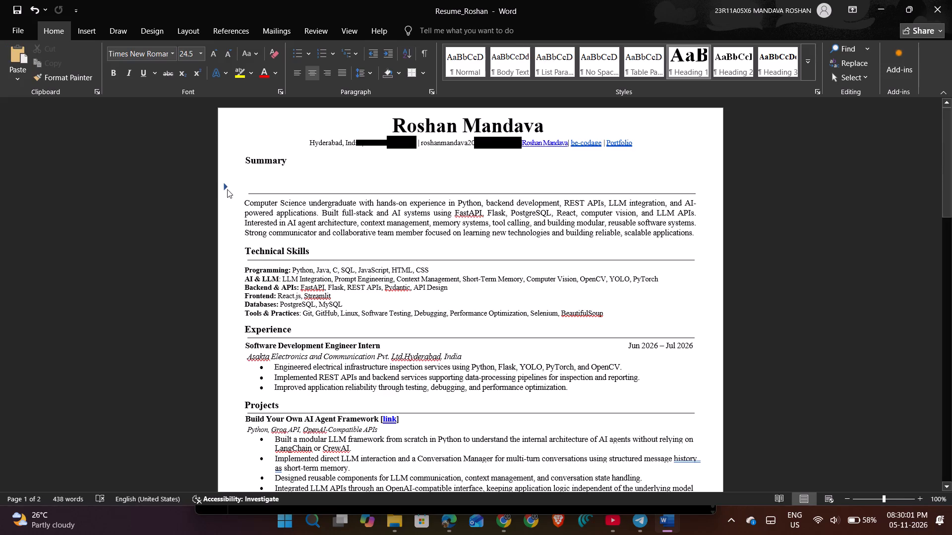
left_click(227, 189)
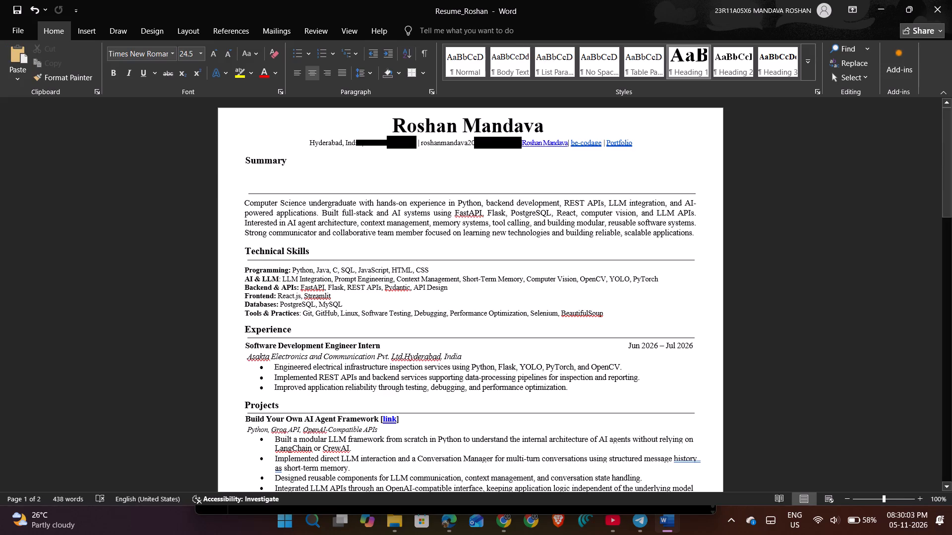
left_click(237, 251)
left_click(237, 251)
Cut the Summary heading and delete the empty space left above its horizontal rule.
left_click(240, 158)
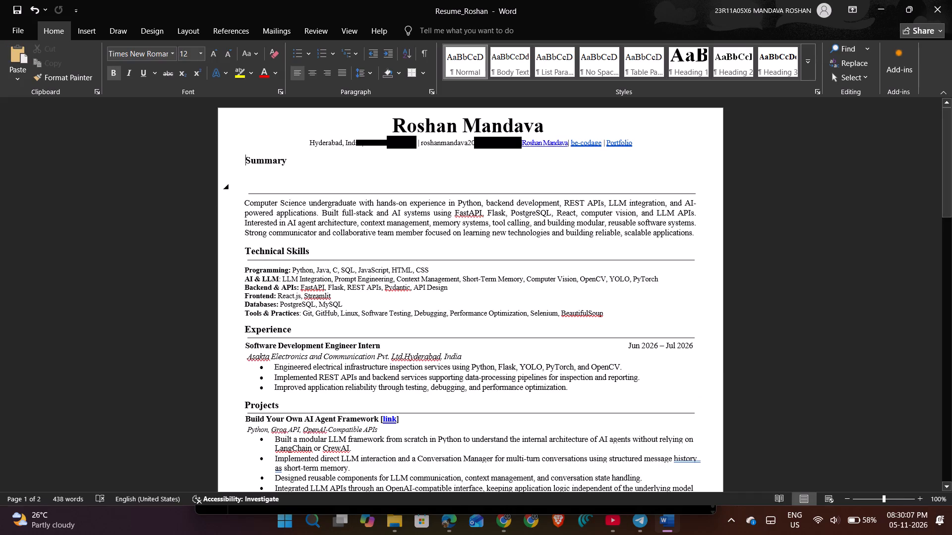
left_click_drag(240, 158, 298, 162)
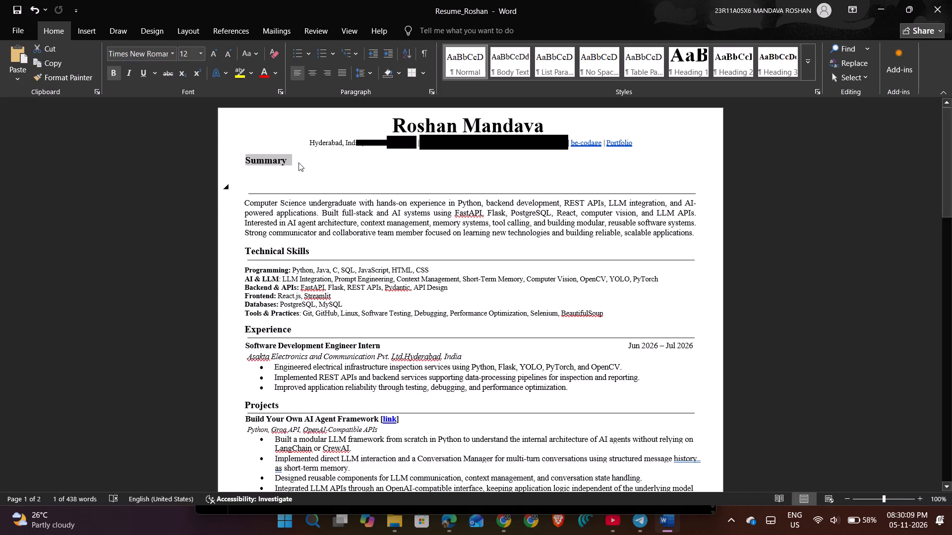
key("ctrl+x")
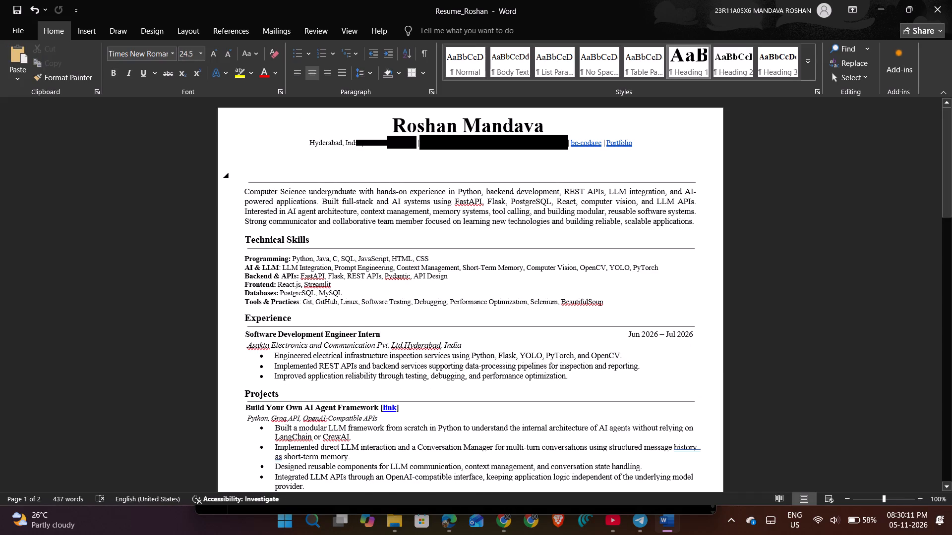
key("Delete")
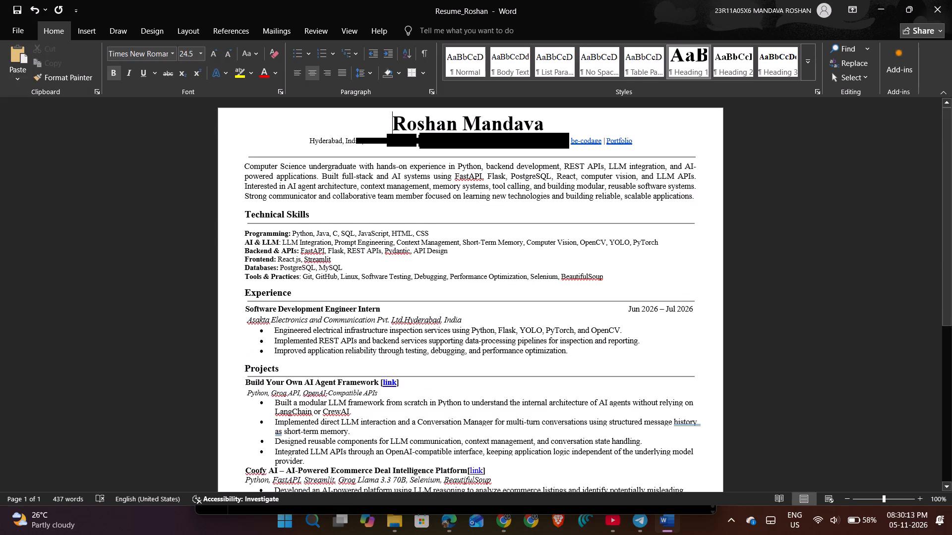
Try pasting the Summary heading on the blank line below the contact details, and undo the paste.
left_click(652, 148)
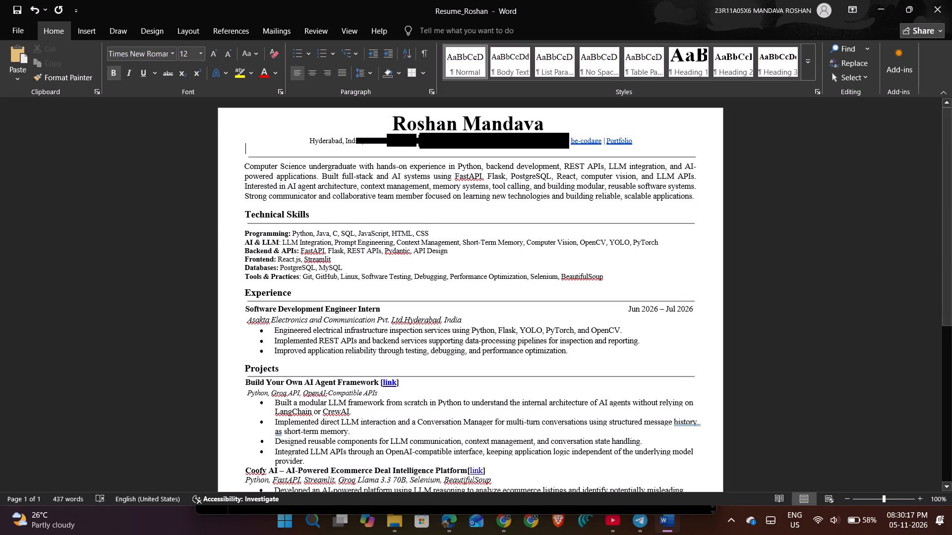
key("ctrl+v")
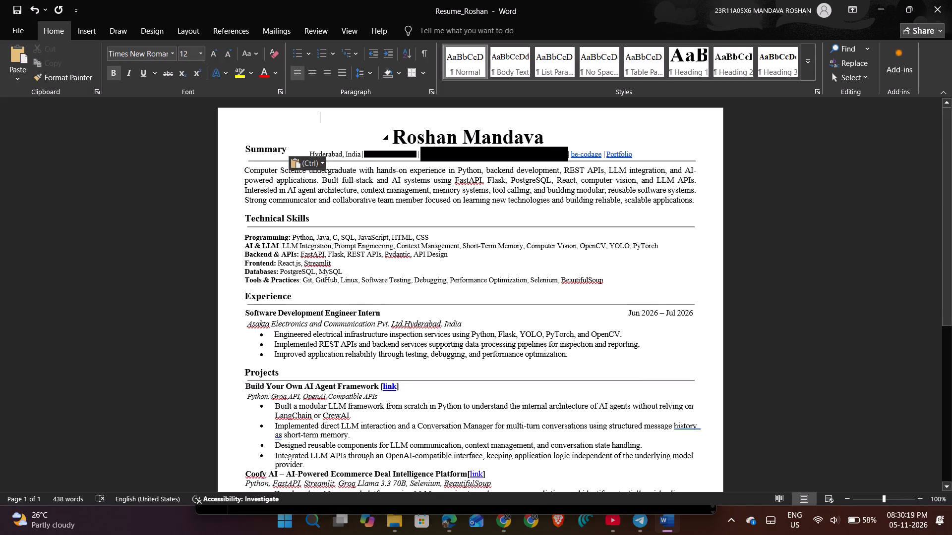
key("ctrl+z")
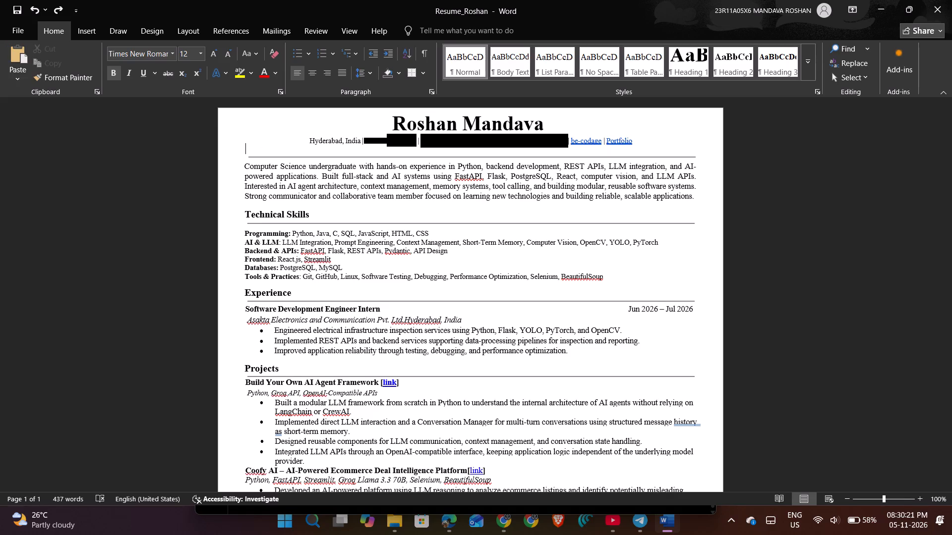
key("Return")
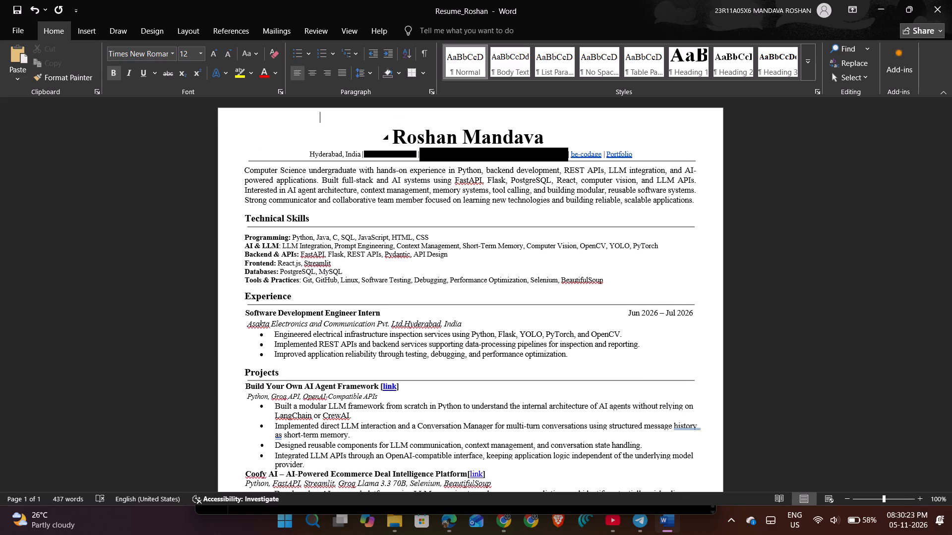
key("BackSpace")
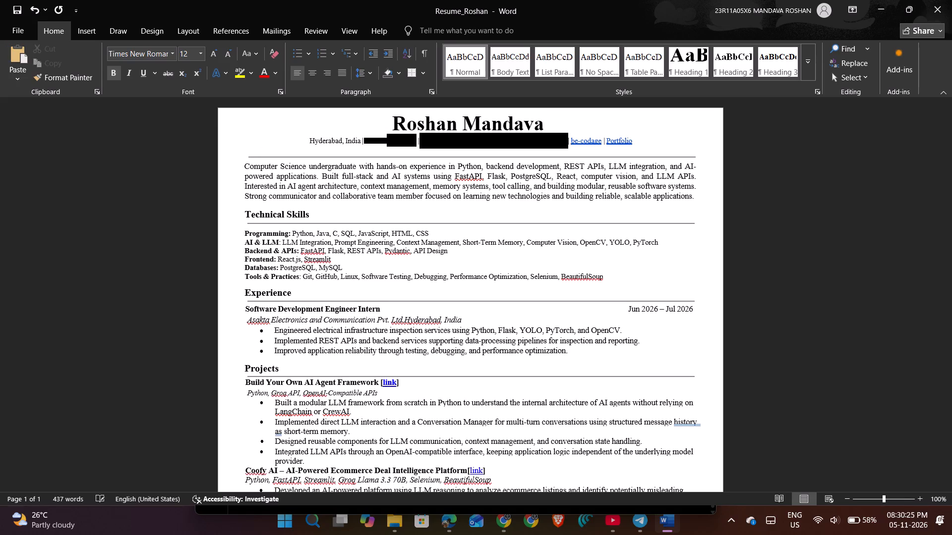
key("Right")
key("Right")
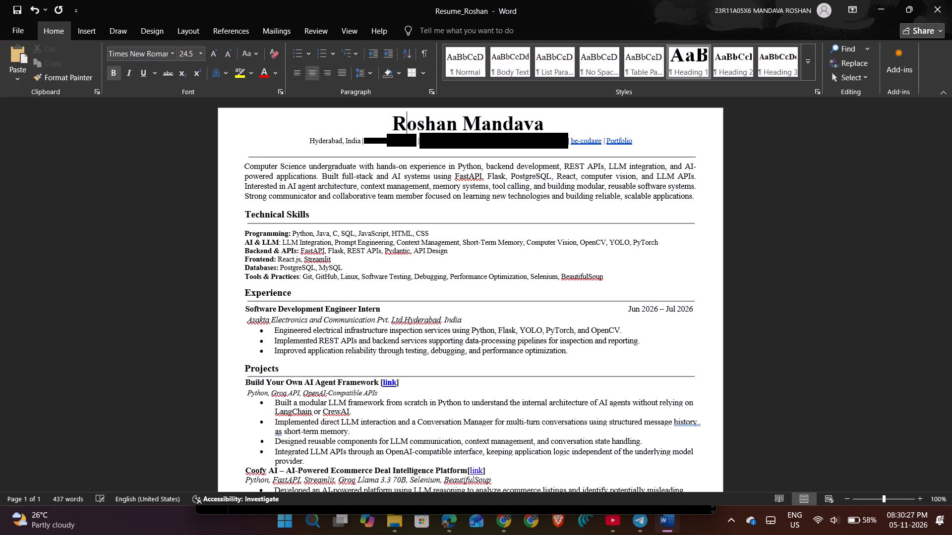
Add two new lines after the Portfolio link, left-align the new line, and paste the Summary heading there.
left_click(654, 136)
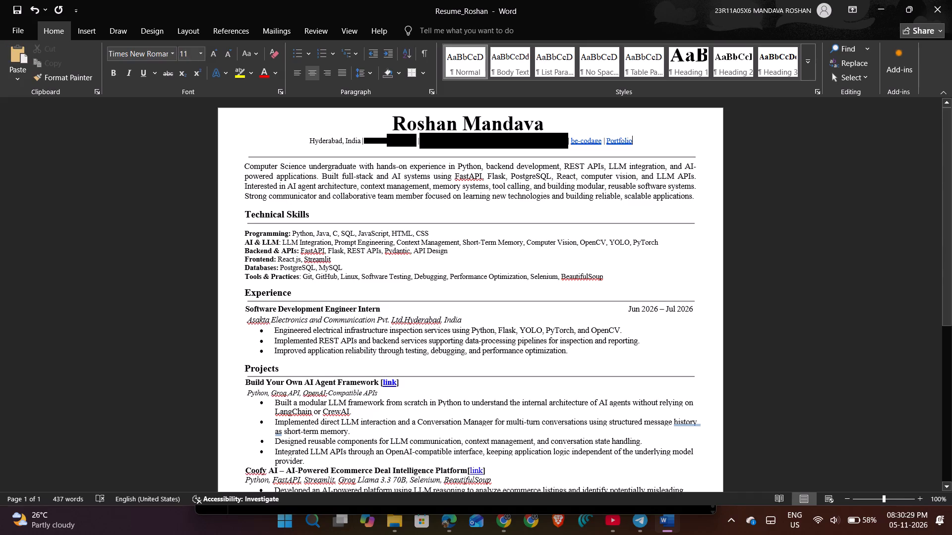
key("Return")
key("Return")
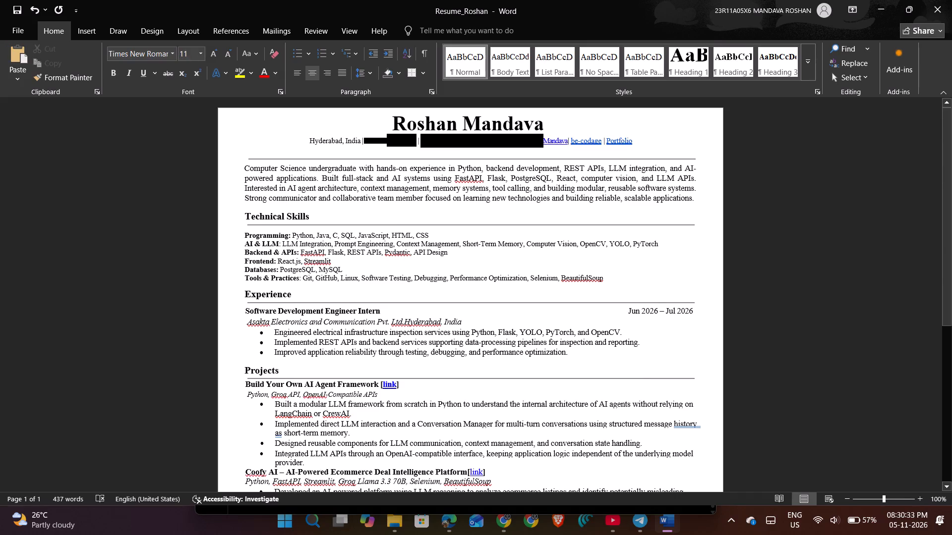
left_click(300, 74)
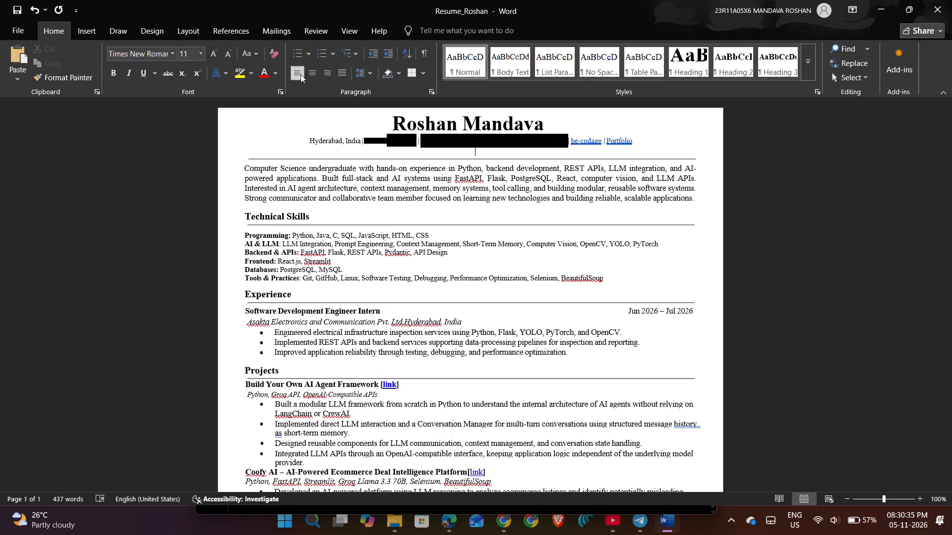
left_click(300, 74)
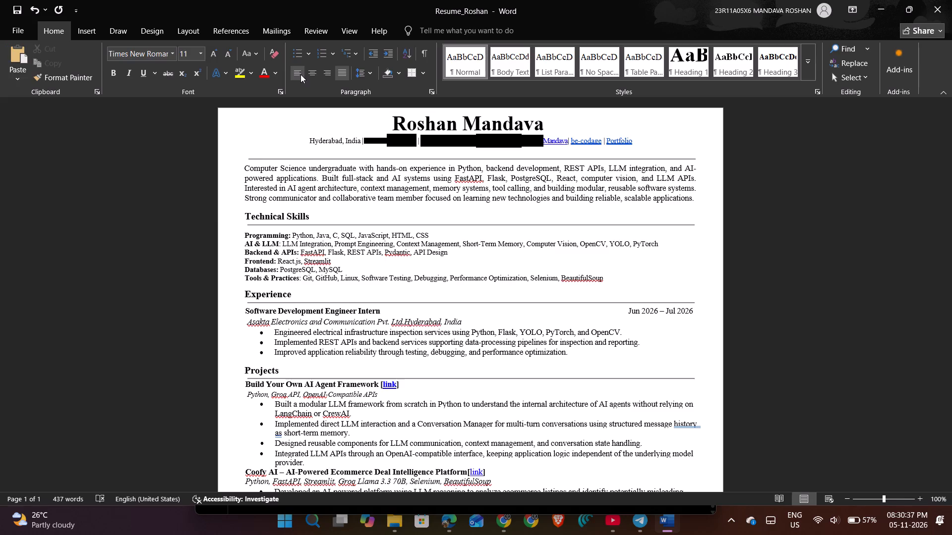
key("ctrl+v")
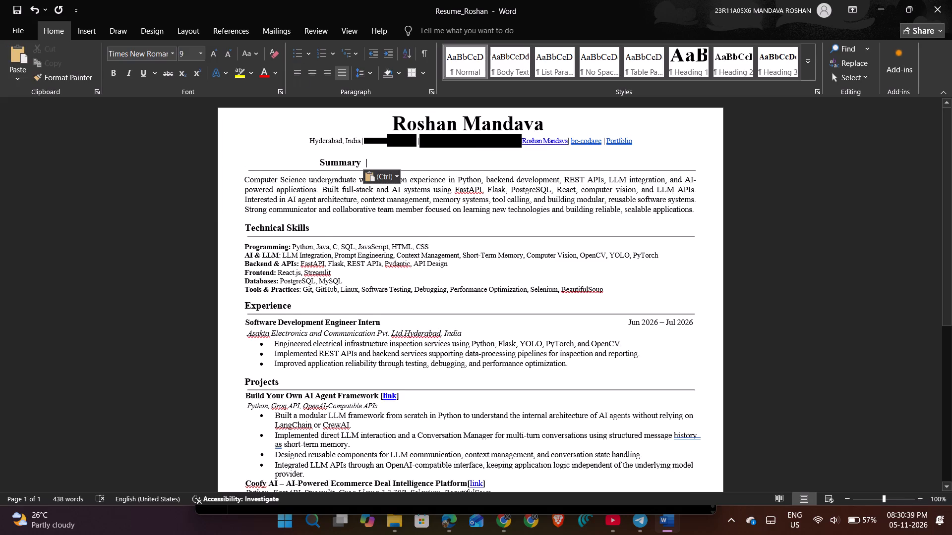
Delete the blank space before and above the Summary heading, undoing the deletion that merges it into the contact details line.
left_click(320, 163)
key("BackSpace")
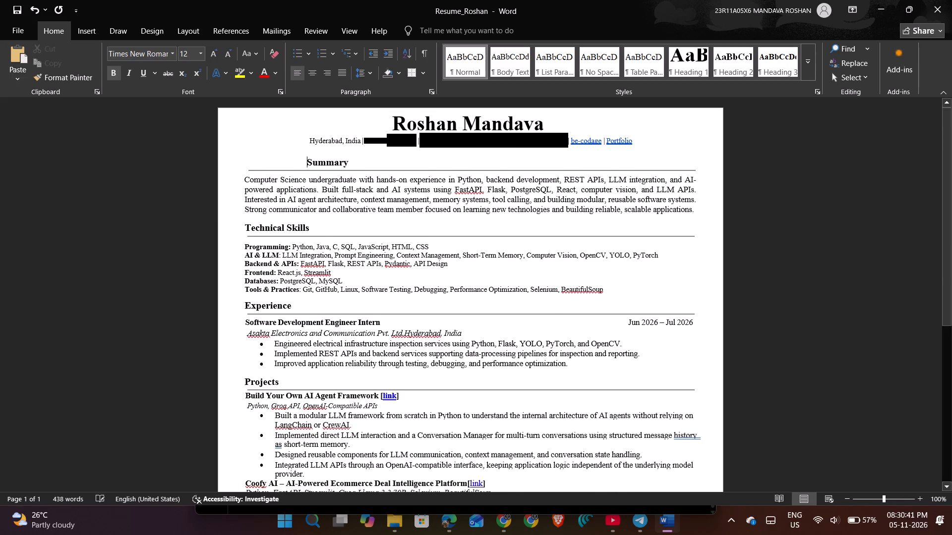
key("BackSpace")
key("BackSpace")
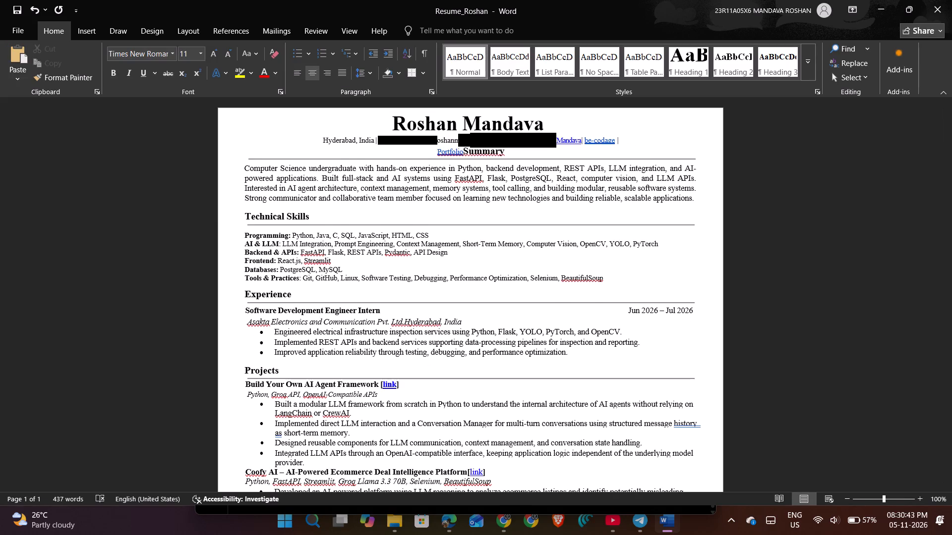
key("ctrl+z")
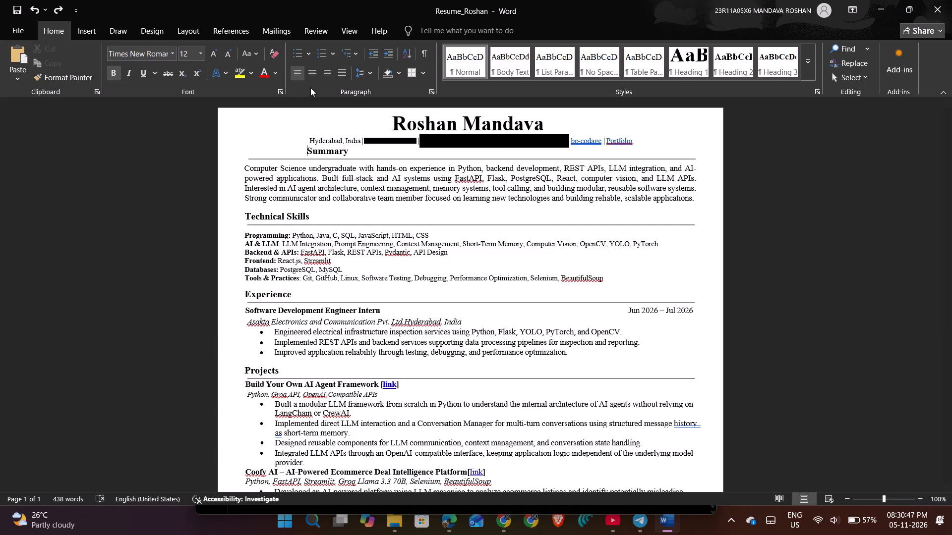
Try to decrease the Summary heading's indent, and delete the trailing spaces after the heading.
left_click(372, 56)
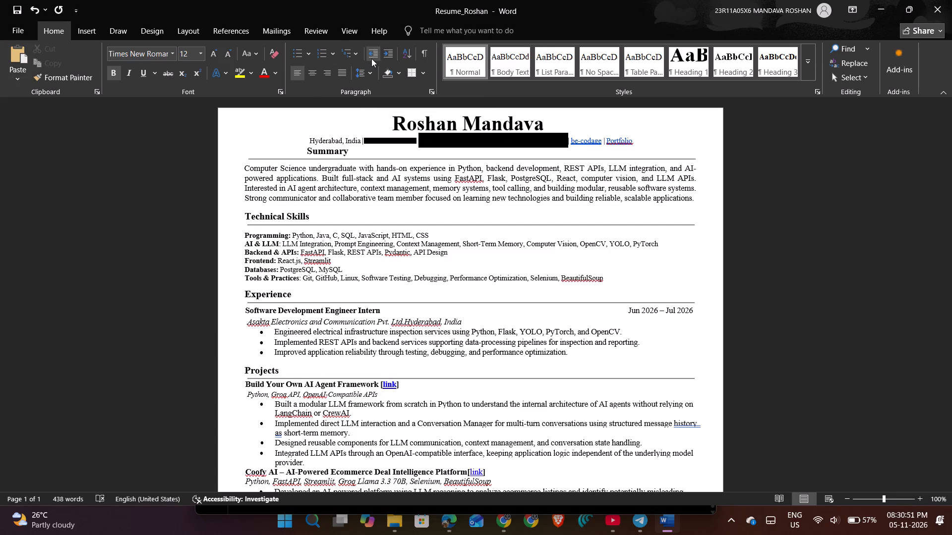
left_click(371, 58)
left_click(371, 58)
left_click(354, 151)
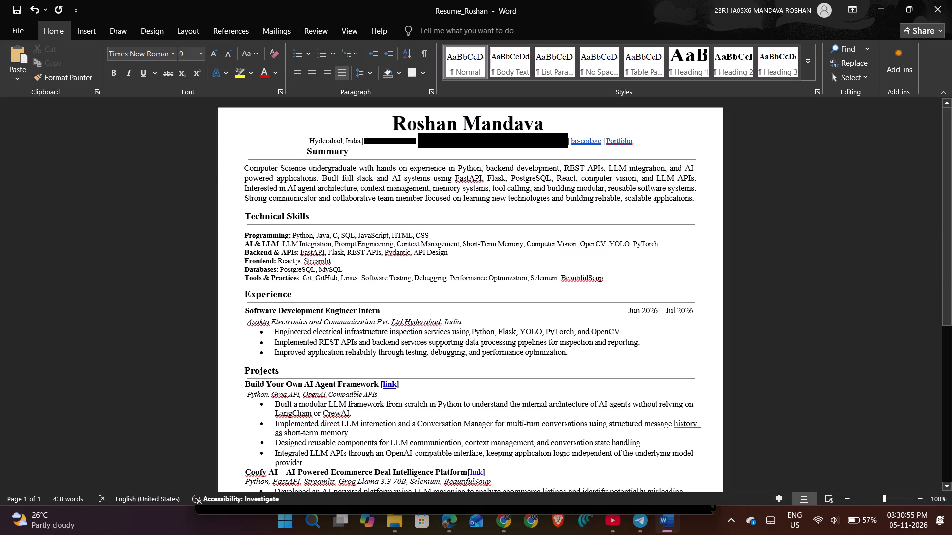
key("BackSpace")
key("BackSpace")
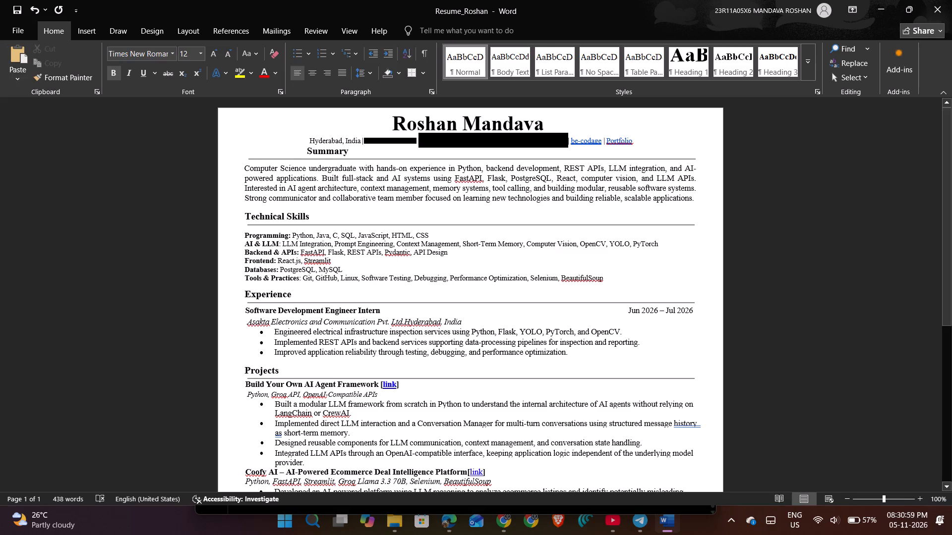
left_click_drag(353, 150, 309, 146)
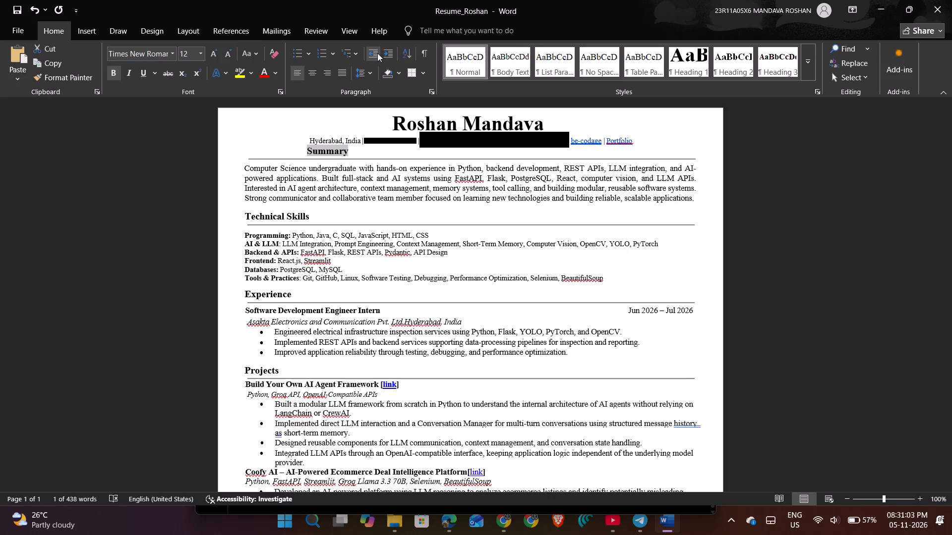
left_click(377, 53)
left_click(377, 53)
left_click(377, 53)
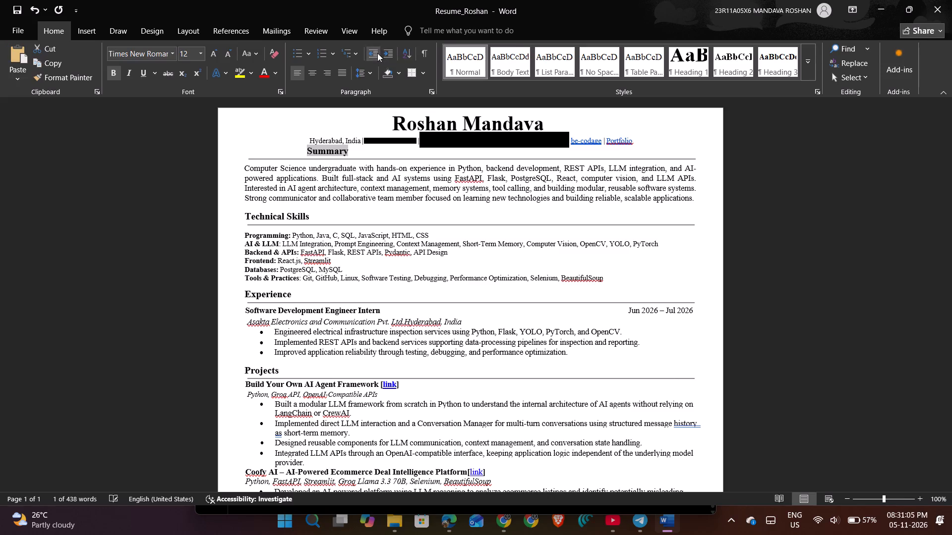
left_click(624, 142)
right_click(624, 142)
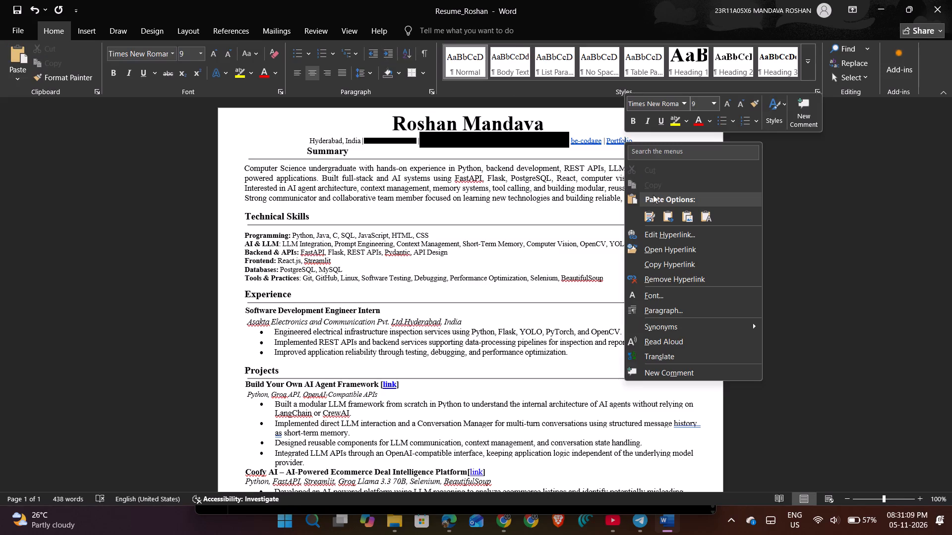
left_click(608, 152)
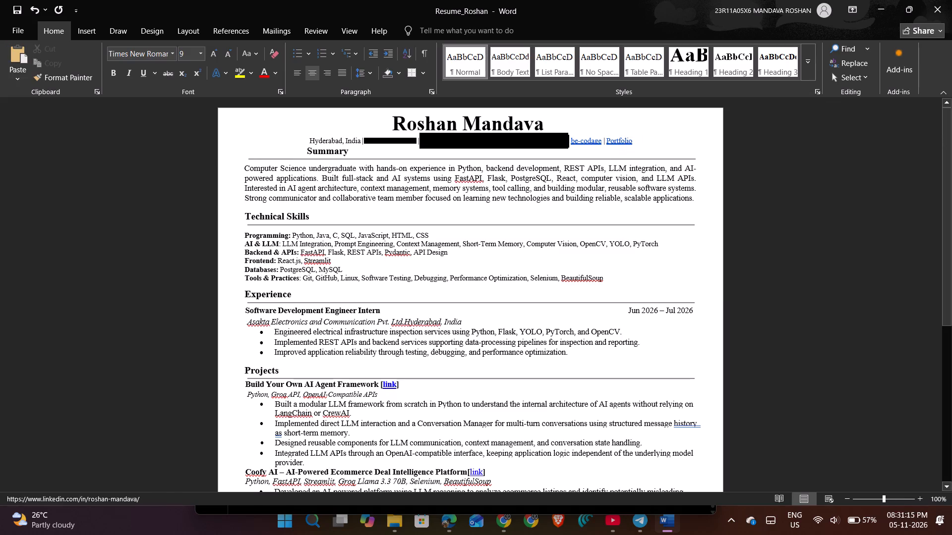
Apply a single solid underline to the LinkedIn profile link in the contact details line.
left_click(594, 138)
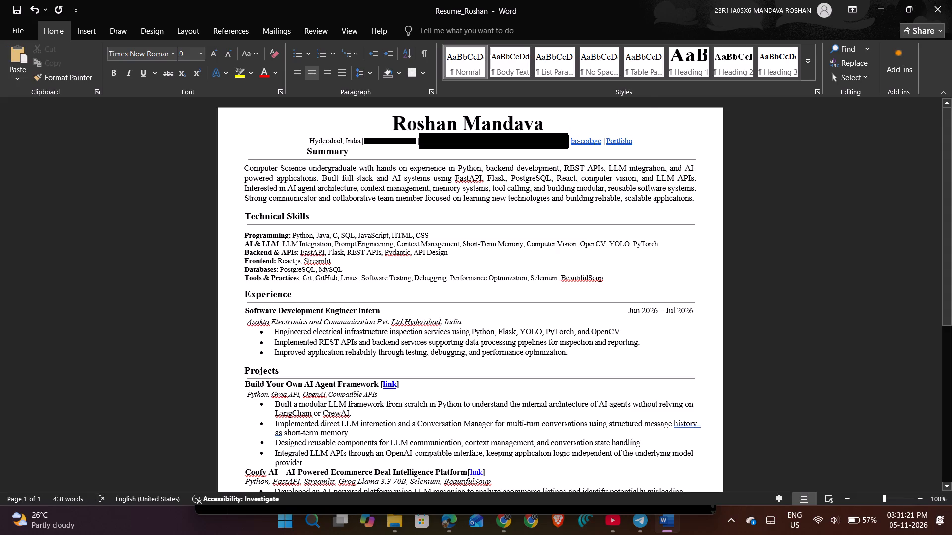
left_click(550, 141)
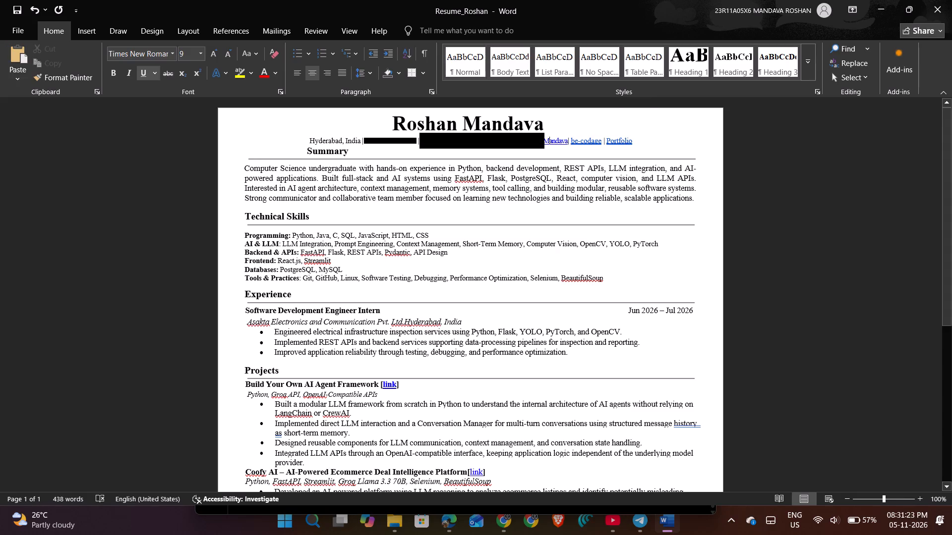
left_click(155, 70)
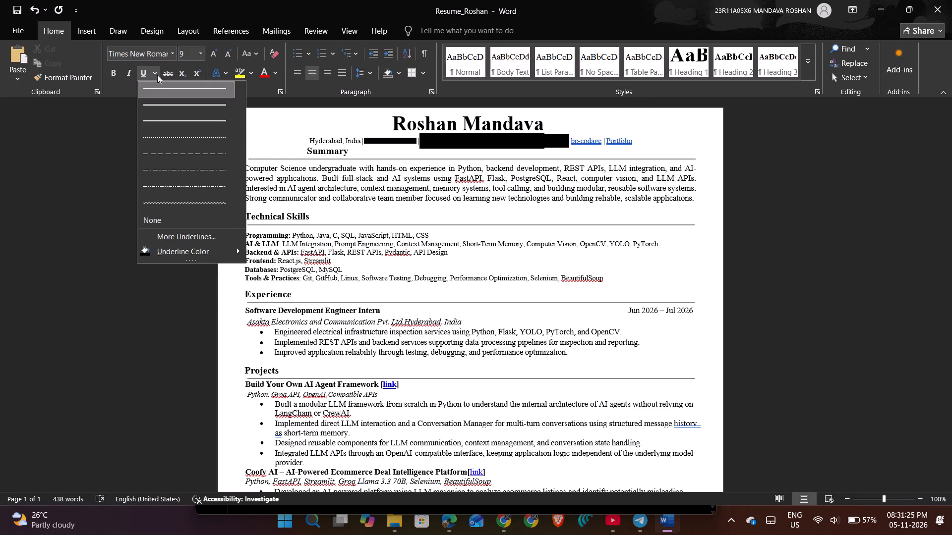
left_click(166, 92)
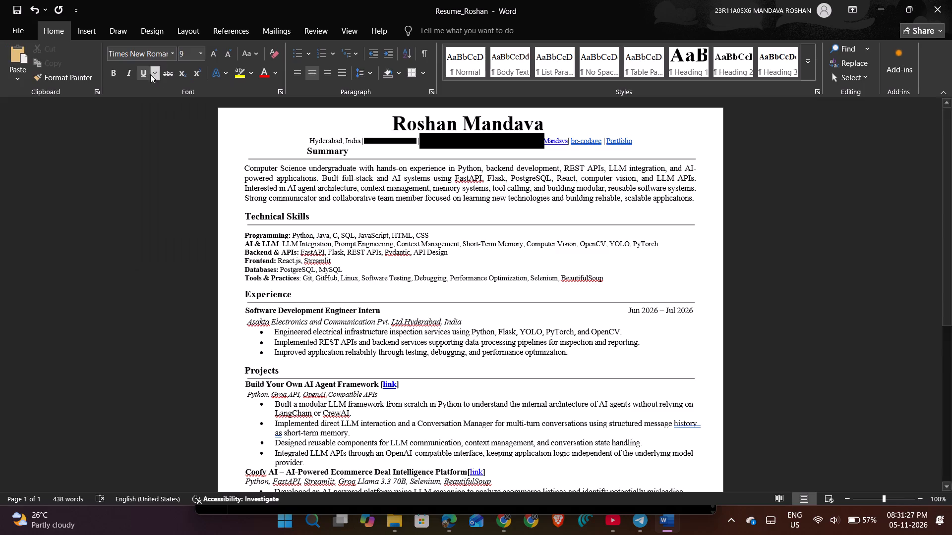
triple_click(560, 139)
left_click(560, 139)
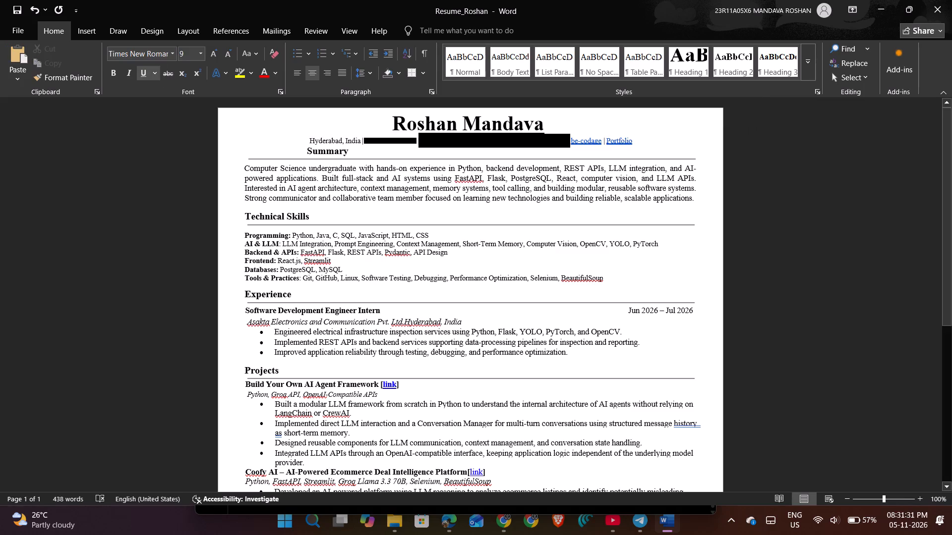
left_click_drag(565, 140, 534, 140)
left_click_drag(534, 140, 523, 140)
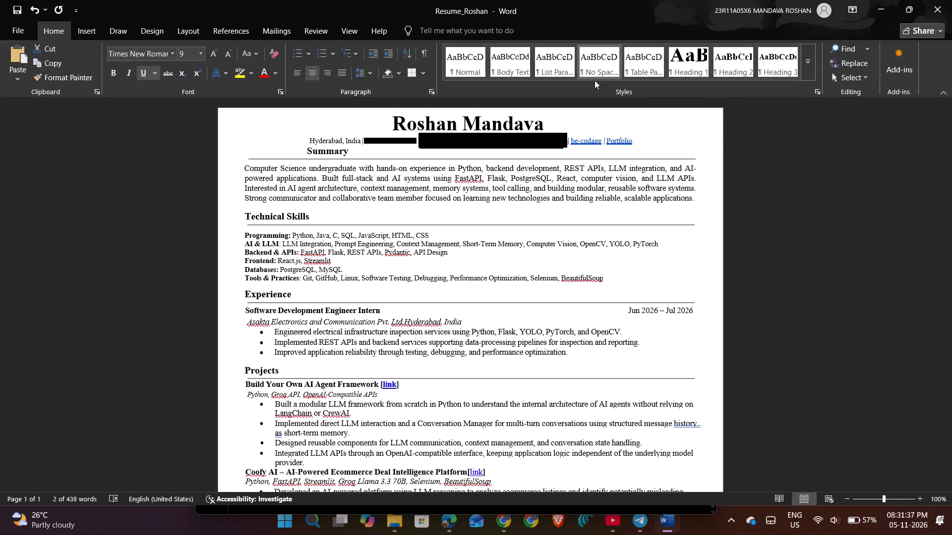
left_click(570, 151)
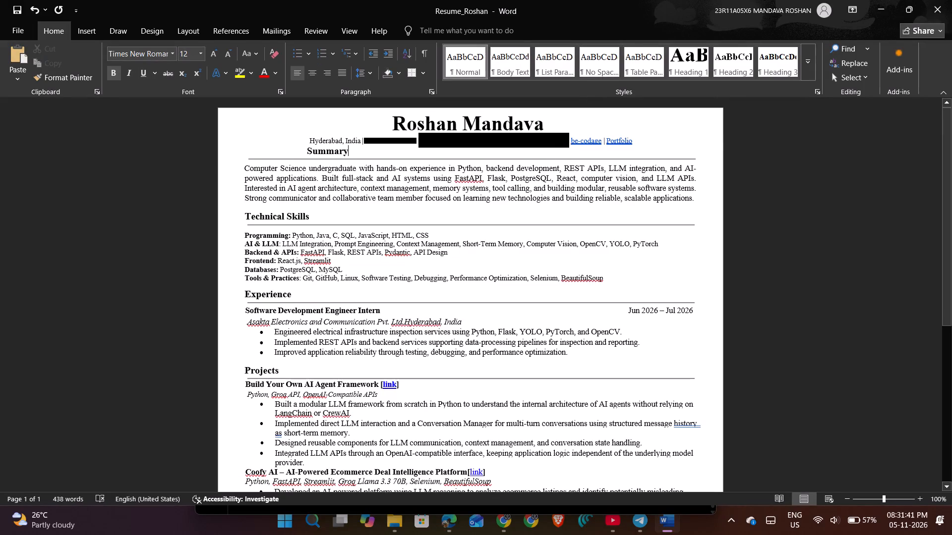
Insert a space between the LinkedIn profile link and the separator that follows it.
left_click(567, 142)
key("space")
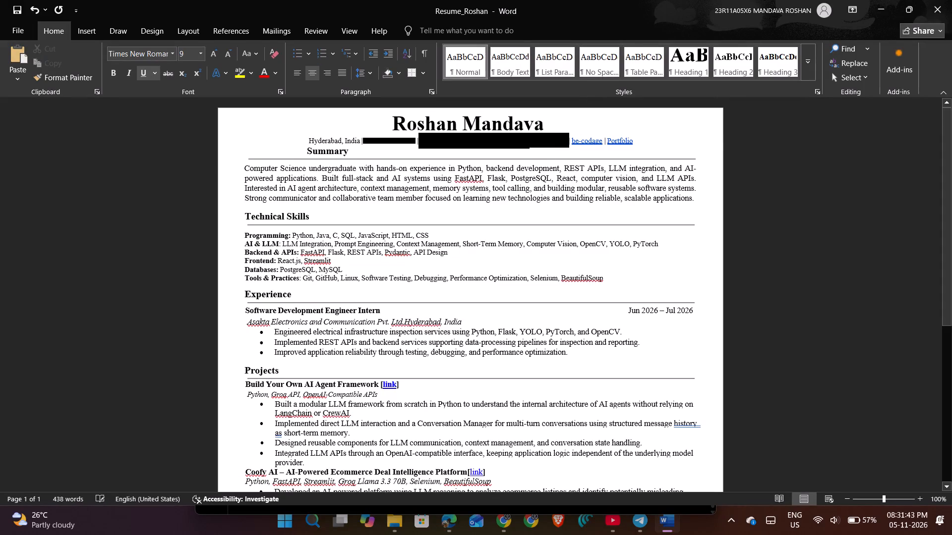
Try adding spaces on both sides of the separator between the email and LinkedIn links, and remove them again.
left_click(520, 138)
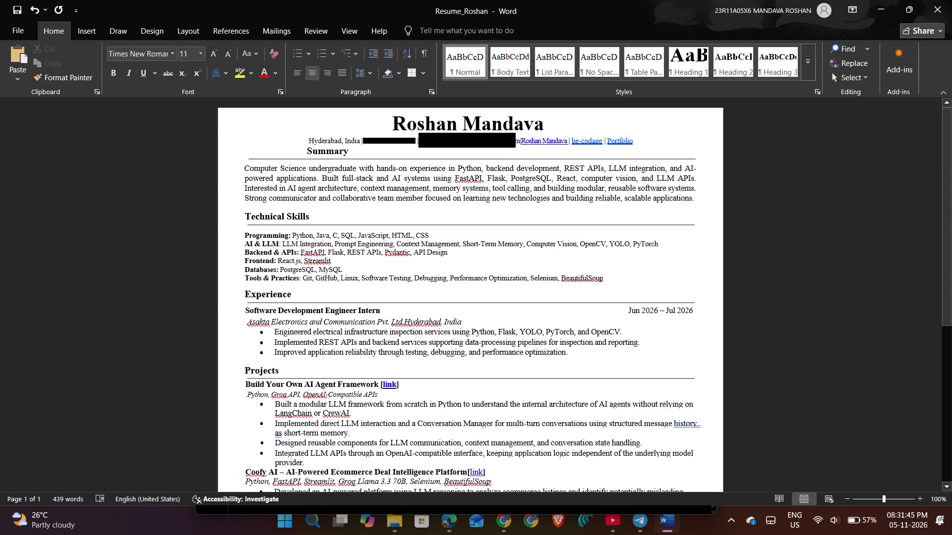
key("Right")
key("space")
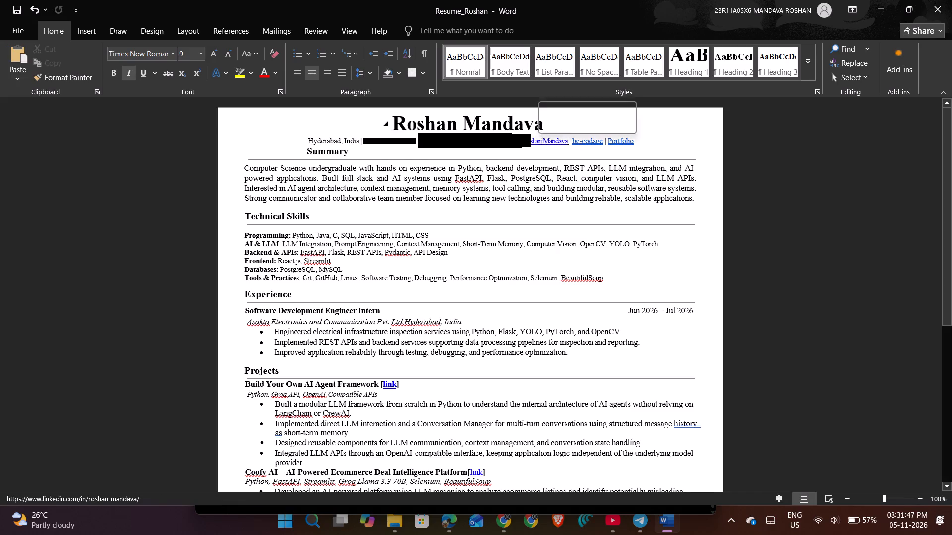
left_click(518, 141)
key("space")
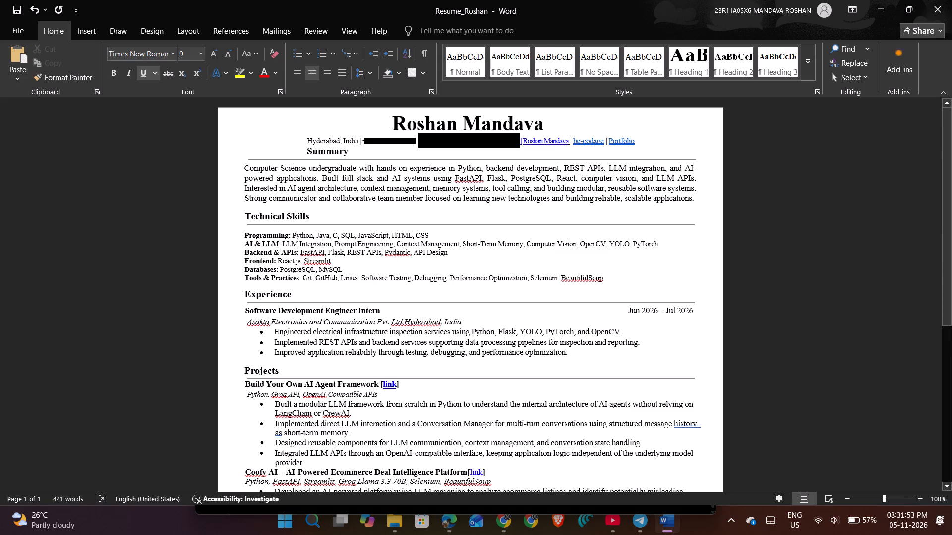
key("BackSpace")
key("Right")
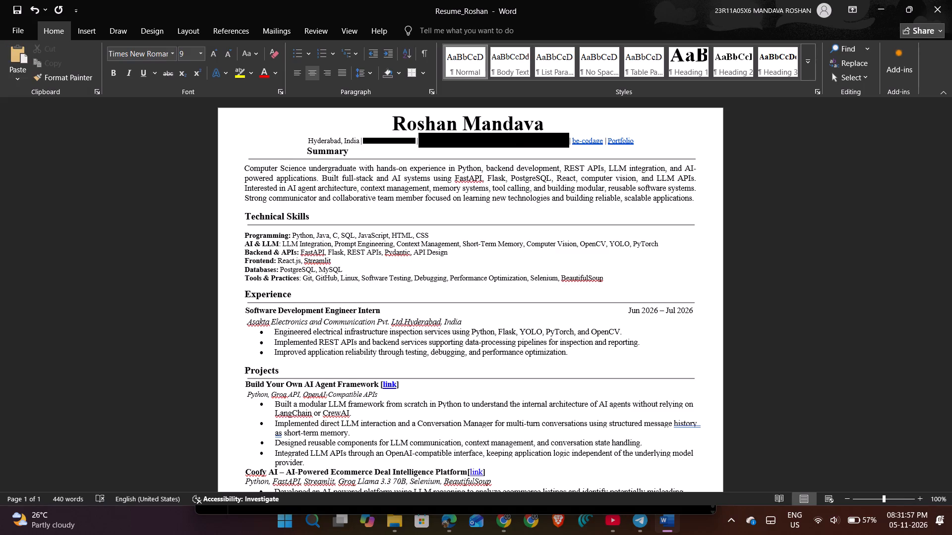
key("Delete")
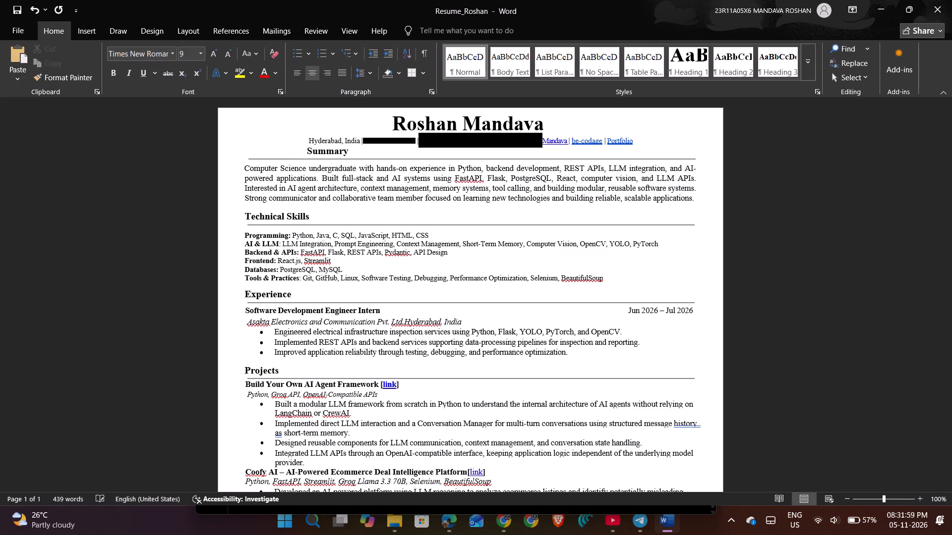
Insert spaces before and after the separator between the email and LinkedIn links in the contact details line.
key("Left")
key("space")
key("Right")
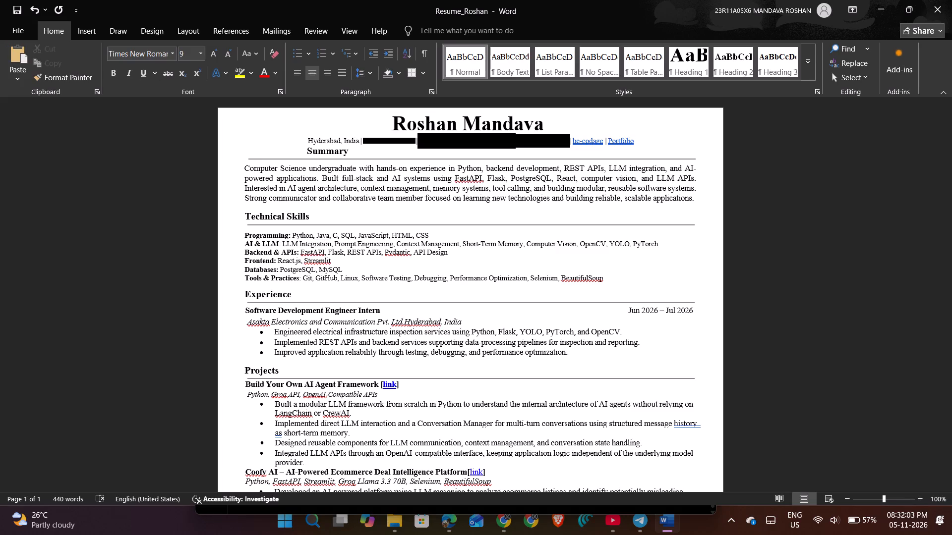
key("space")
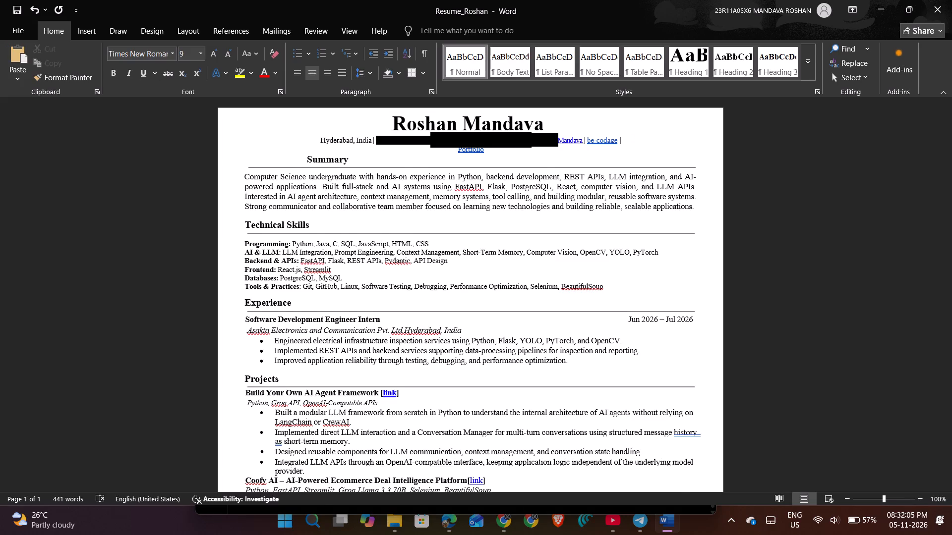
left_click(533, 140)
key("BackSpace")
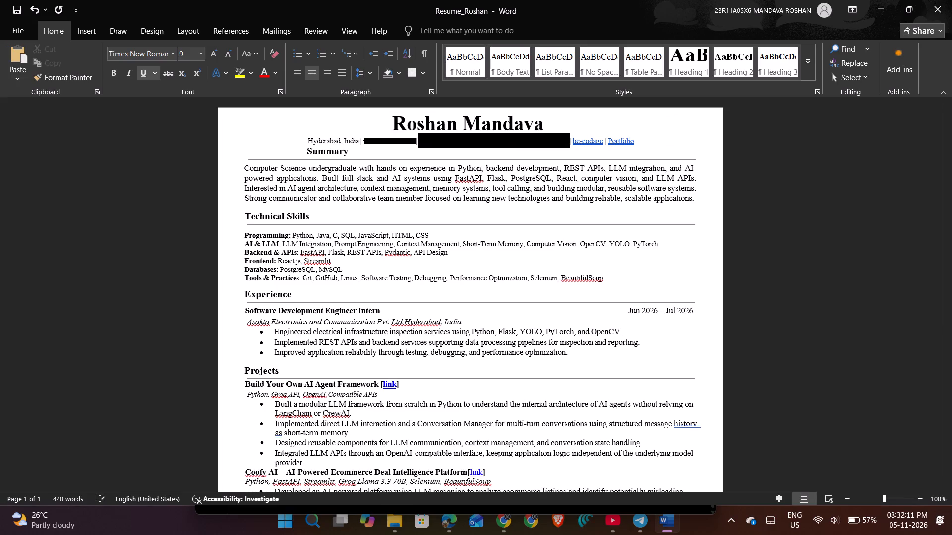
key("space")
key("space")
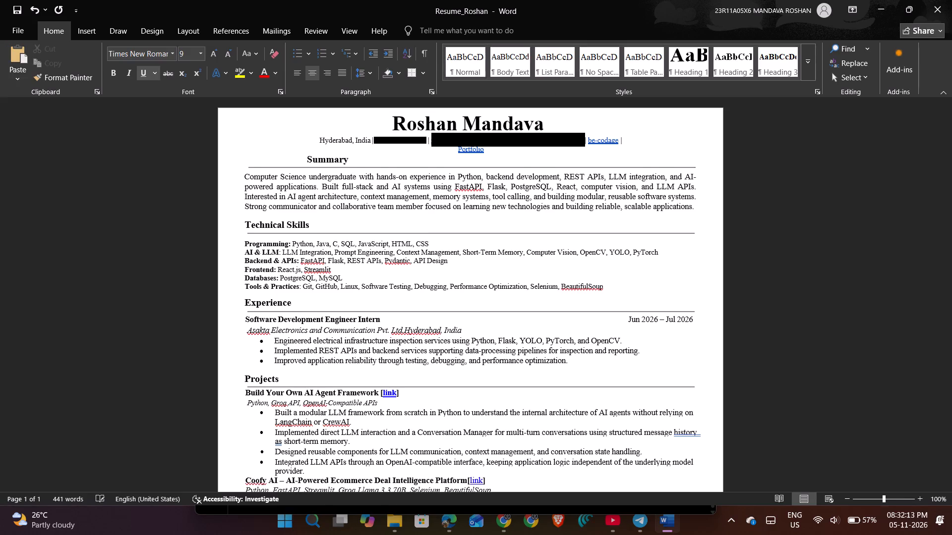
key("space")
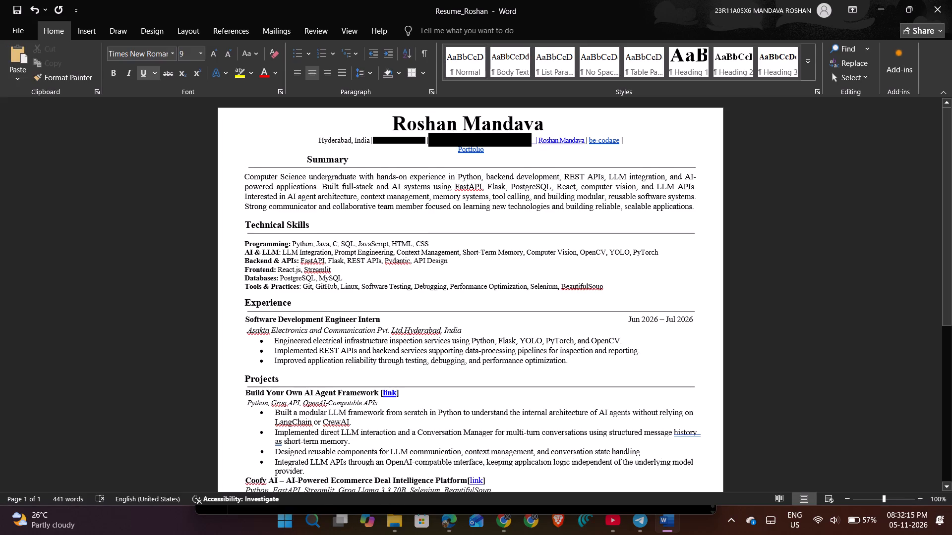
Replace the separator between the email and LinkedIn links with a space followed by a new vertical bar.
key("Delete")
key("BackSpace")
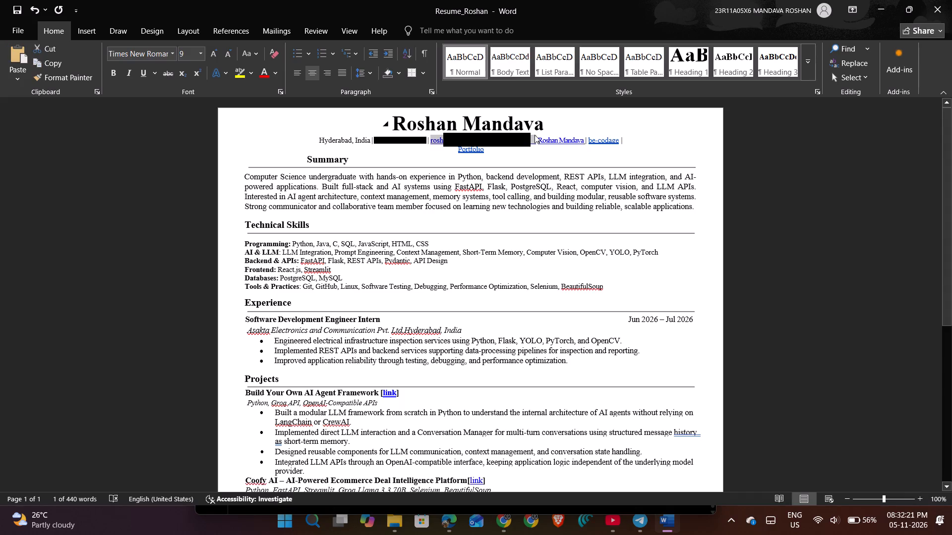
left_click(536, 137)
key("space")
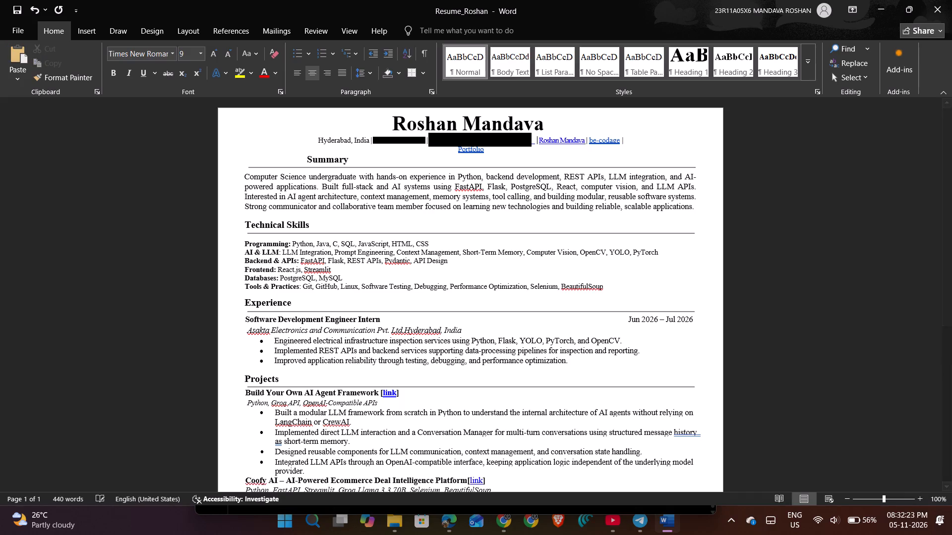
key("shift+bar")
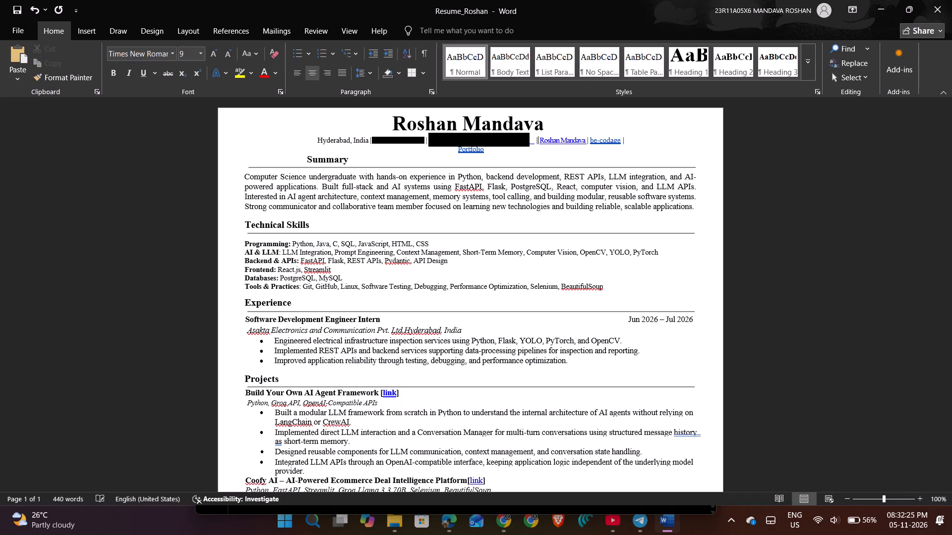
Try to delete the extra underlined space at the end of the email link.
key("Left")
key("Left")
key("BackSpace")
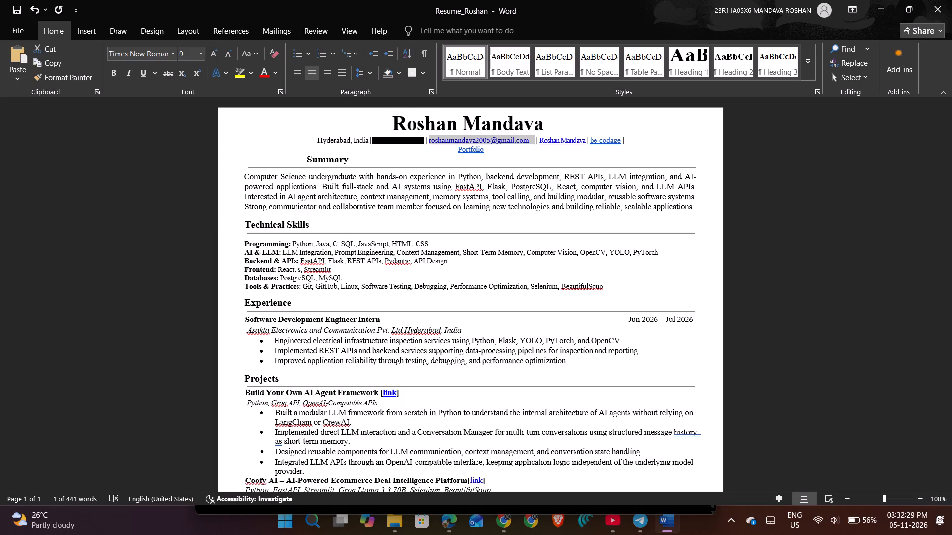
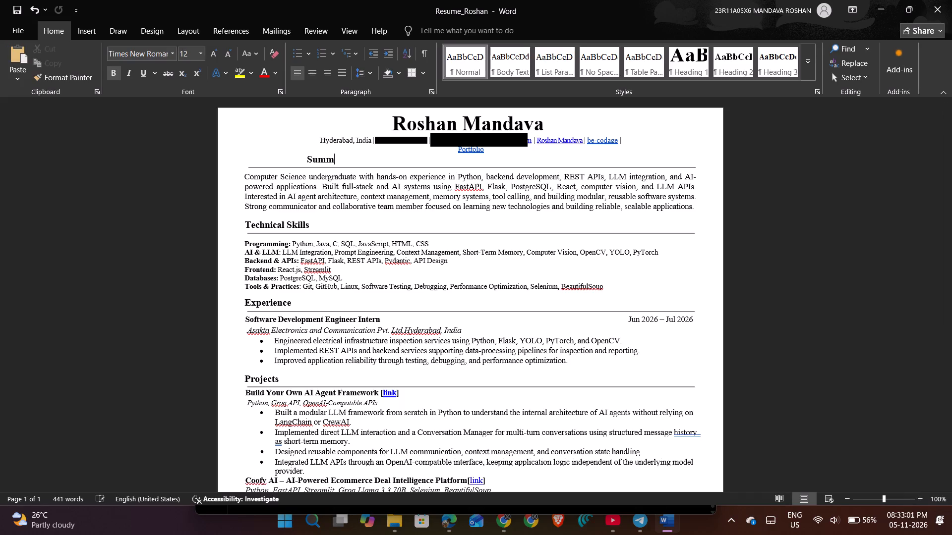
Delete the misplaced partial heading text "Summ" above the divider line at the start of the summary section.
key("BackSpace")
key("BackSpace")
key("BackSpace")
key("BackSpace")
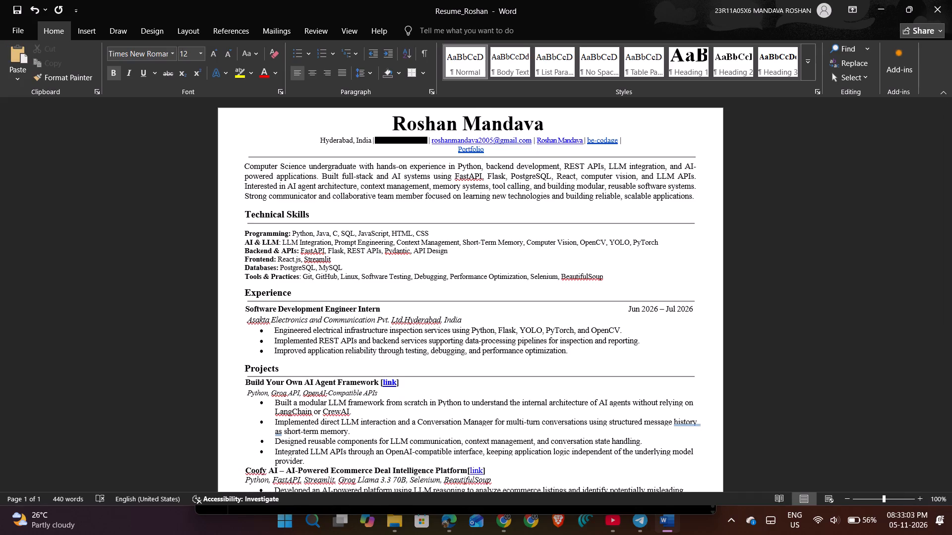
Insert ten blank lines between the contact details and the divider above the summary paragraph.
left_click(246, 158)
left_click(247, 164)
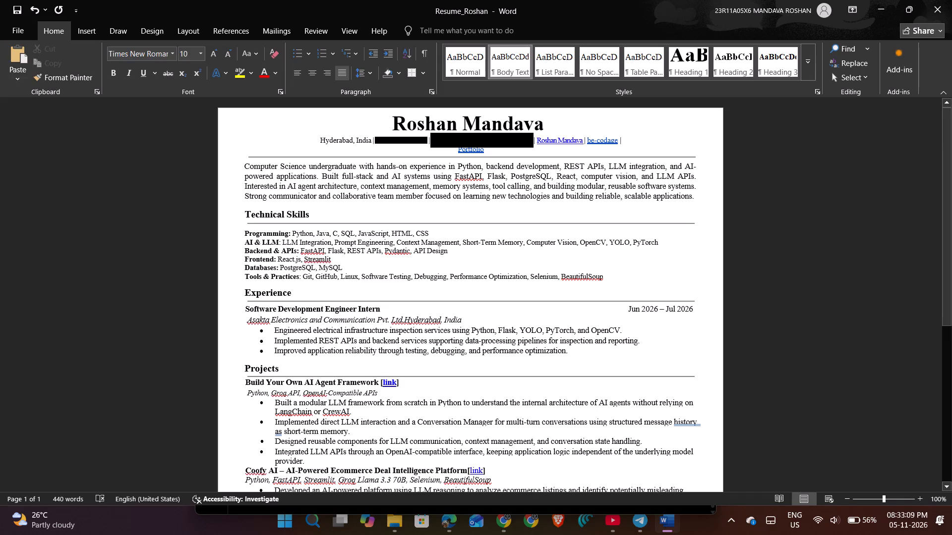
key("Up")
key("Return")
key("Return")
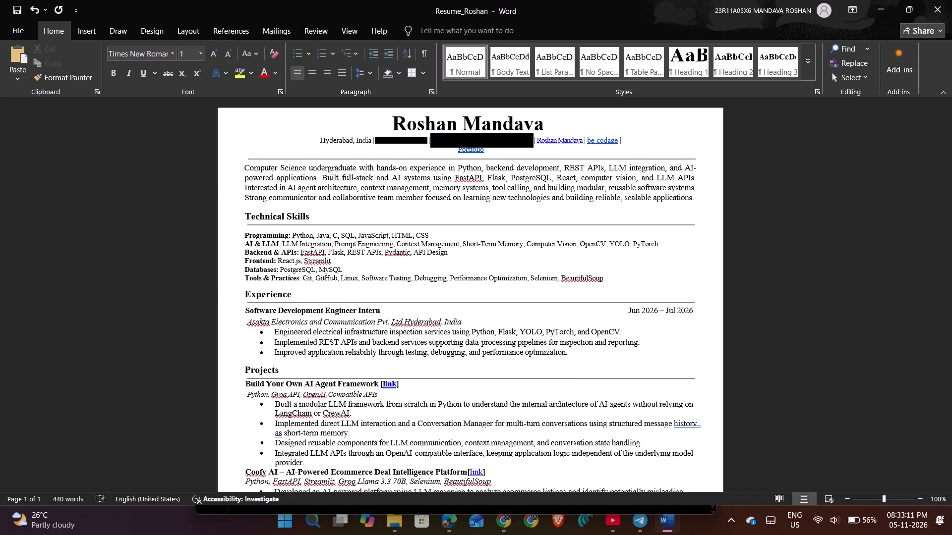
key("Return")
key("Return")
key("Return")
key("Return")
key("Return")
key("Return")
key("Return")
key("Return")
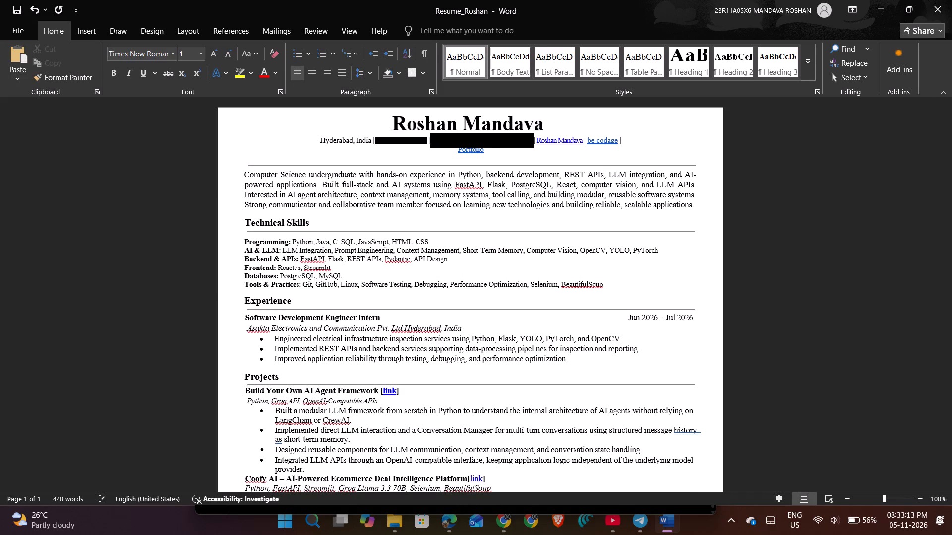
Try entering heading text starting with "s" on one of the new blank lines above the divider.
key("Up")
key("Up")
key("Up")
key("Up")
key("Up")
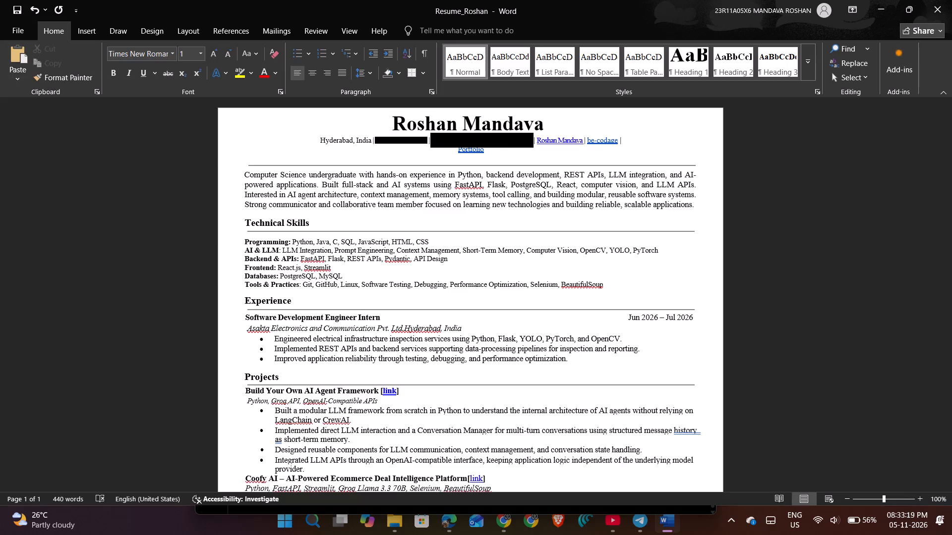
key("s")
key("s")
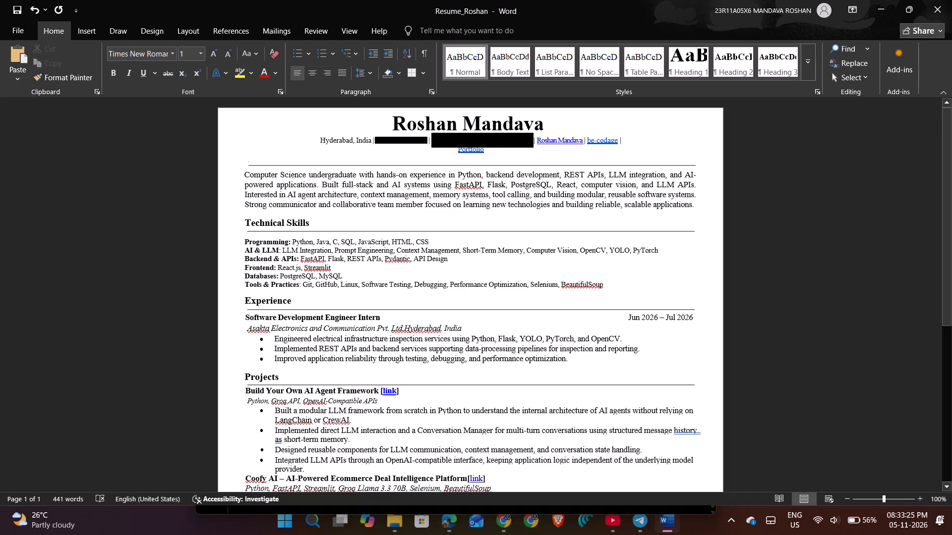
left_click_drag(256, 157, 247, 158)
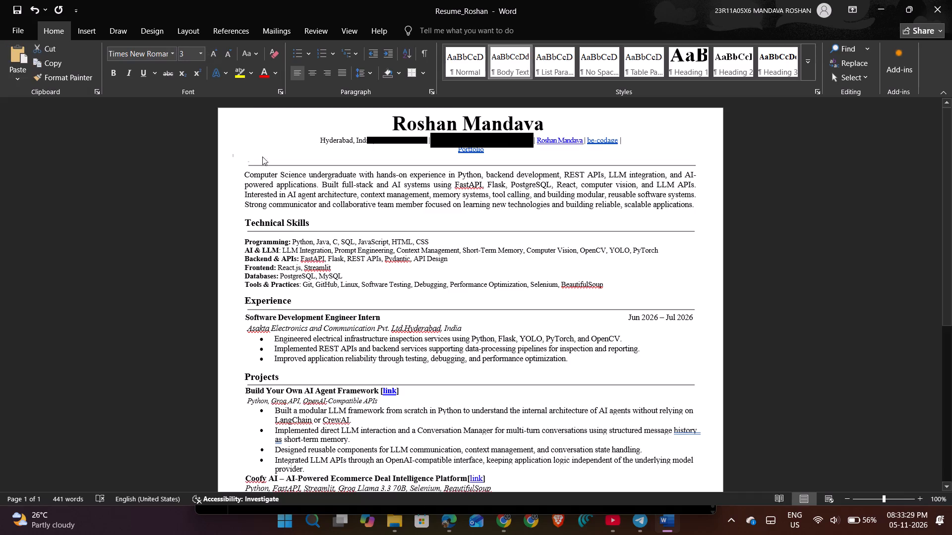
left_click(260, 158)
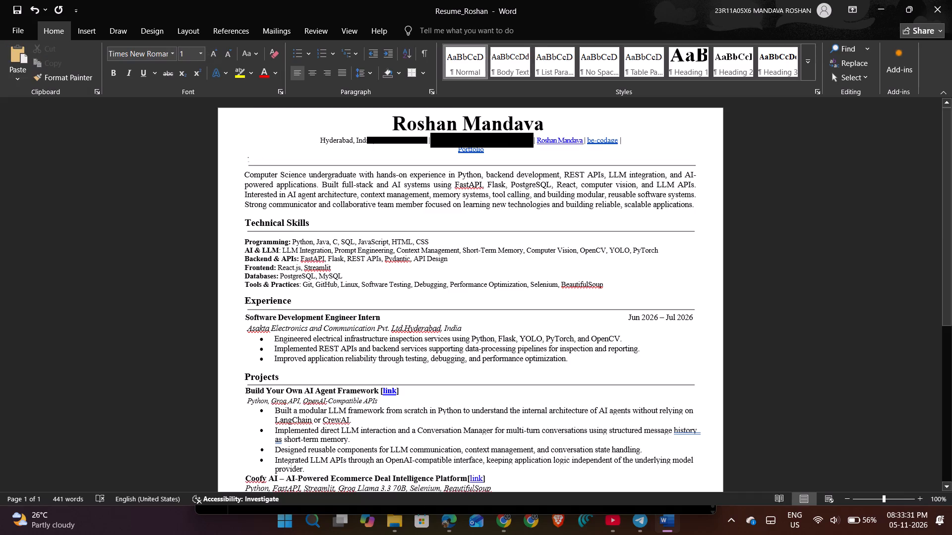
Delete the surplus blank lines and the trial text above the divider over the summary paragraph.
key("Down")
key("Down")
key("Down")
key("Down")
key("Delete")
key("Delete")
key("Delete")
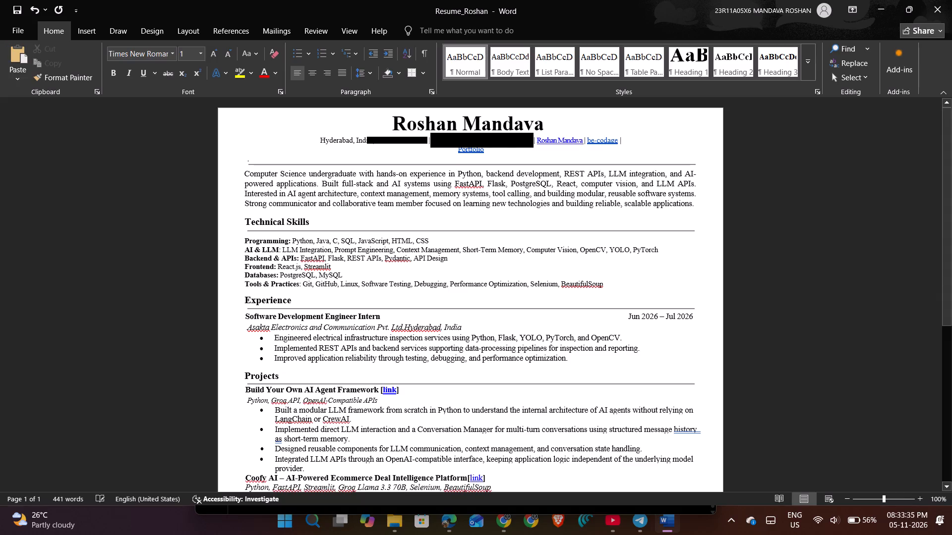
key("Delete")
key("Delete")
key("Delete")
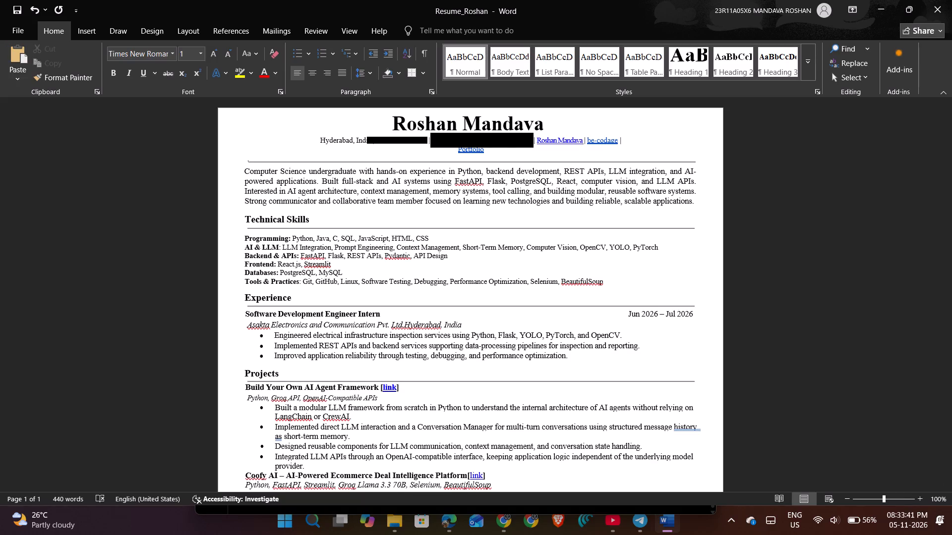
Enter the Summary heading text on the small blank line just above the divider.
key("s")
type("ry")
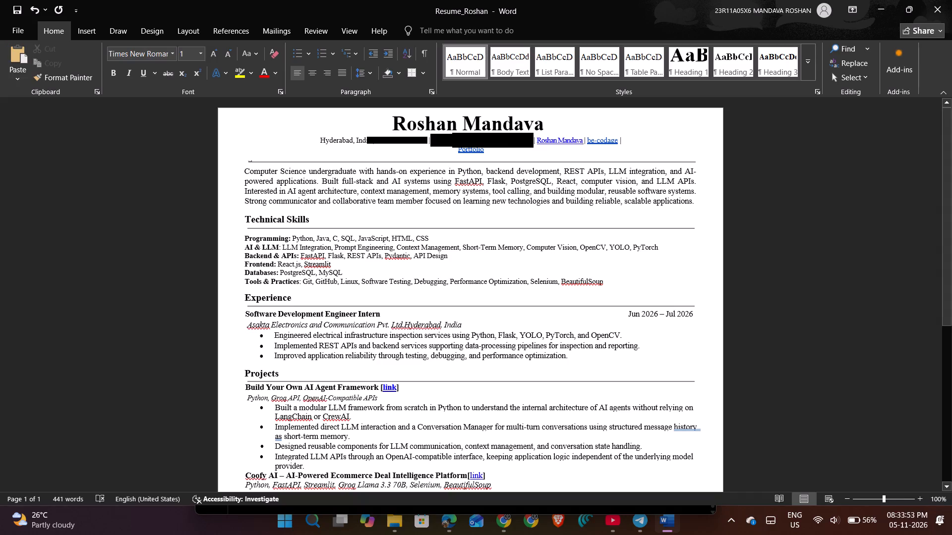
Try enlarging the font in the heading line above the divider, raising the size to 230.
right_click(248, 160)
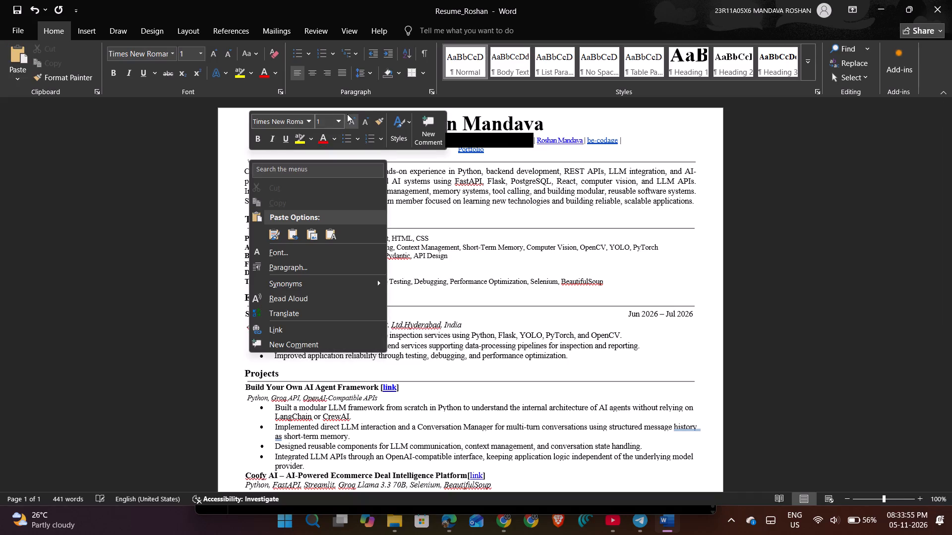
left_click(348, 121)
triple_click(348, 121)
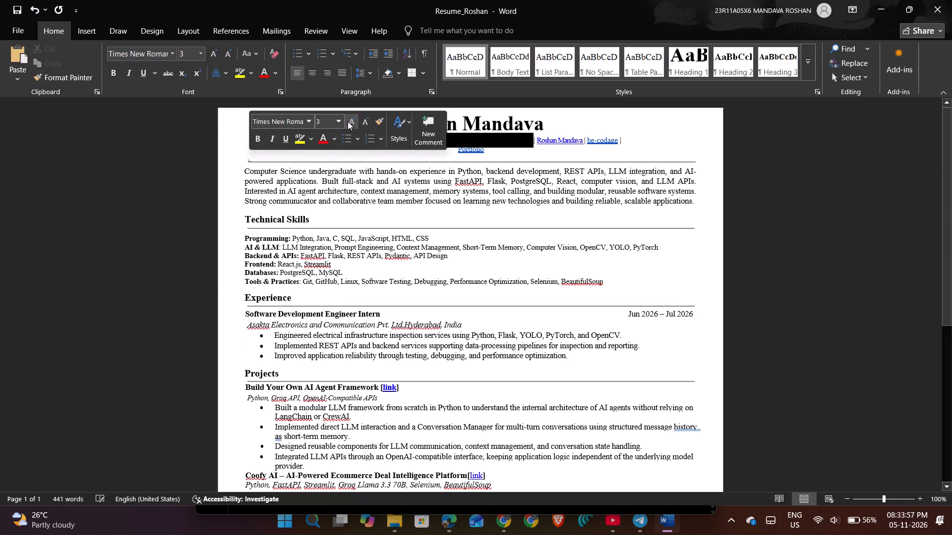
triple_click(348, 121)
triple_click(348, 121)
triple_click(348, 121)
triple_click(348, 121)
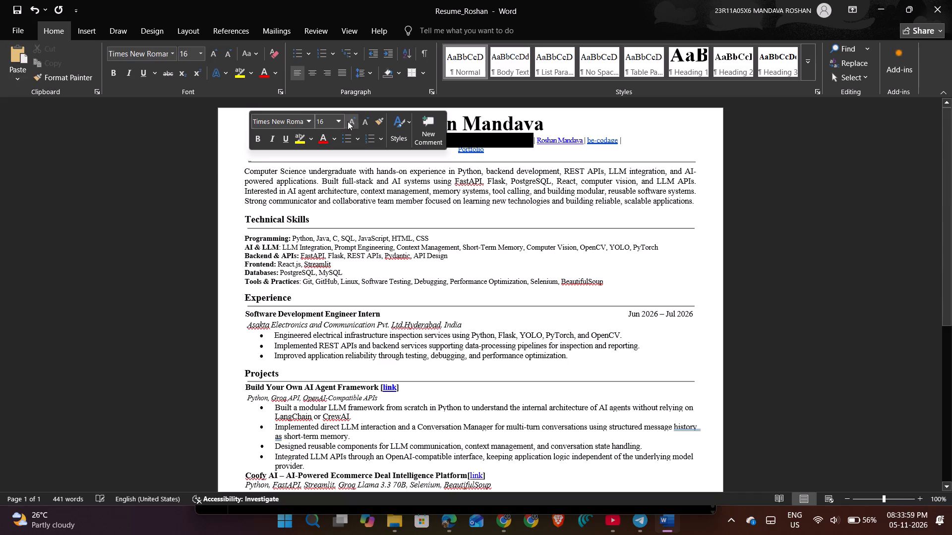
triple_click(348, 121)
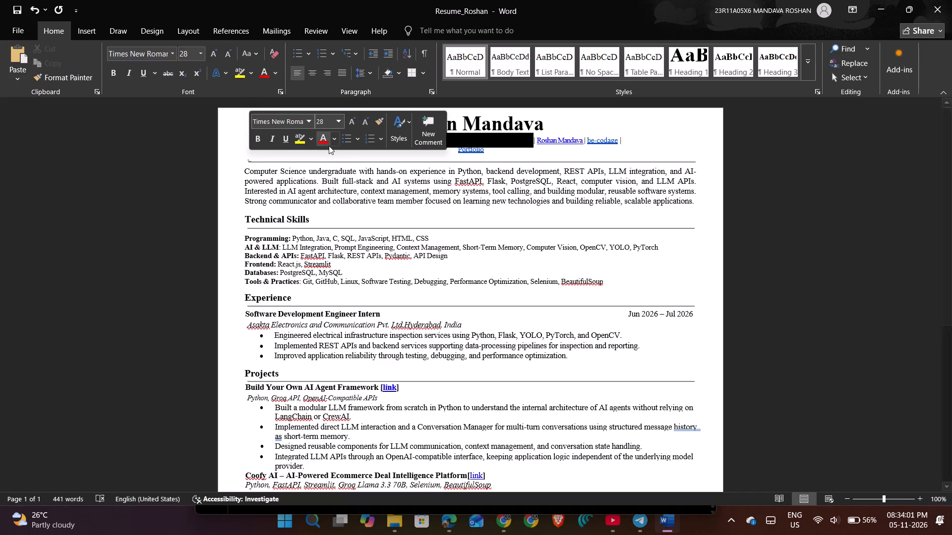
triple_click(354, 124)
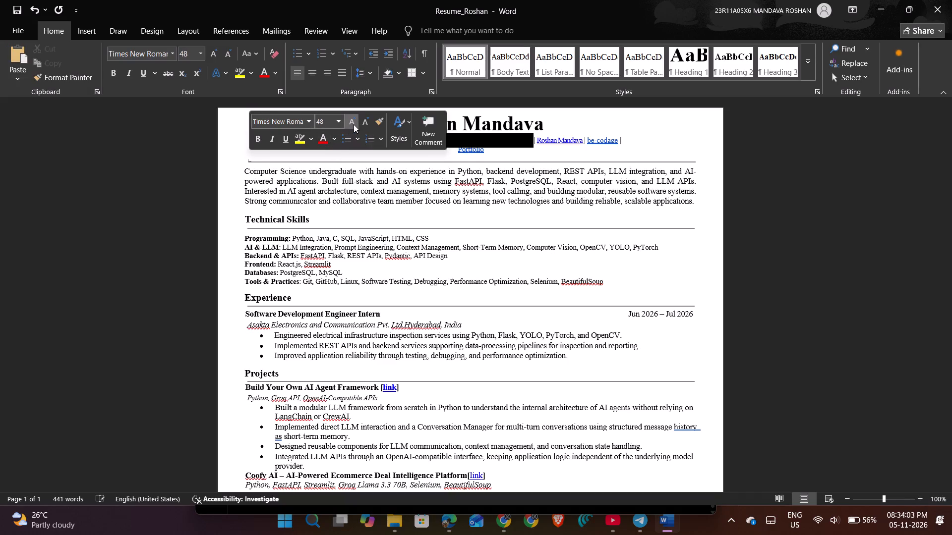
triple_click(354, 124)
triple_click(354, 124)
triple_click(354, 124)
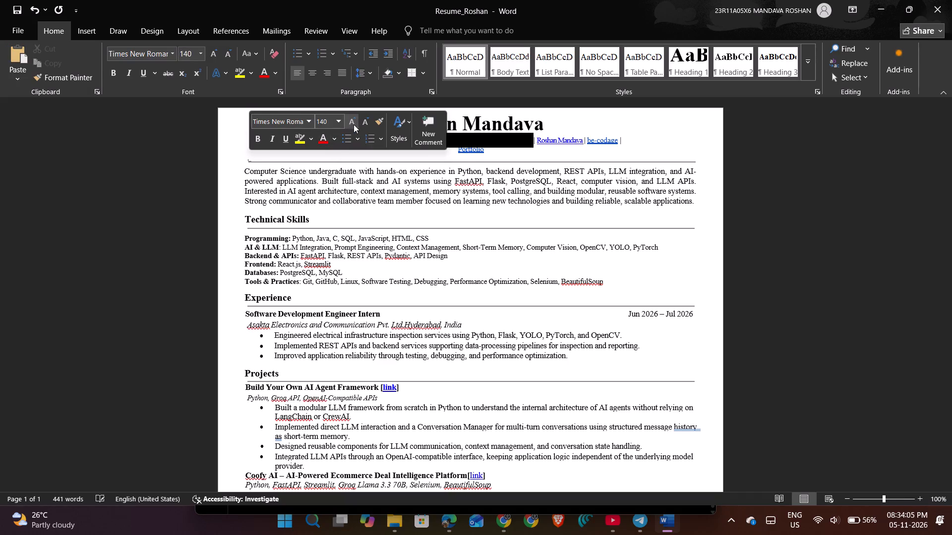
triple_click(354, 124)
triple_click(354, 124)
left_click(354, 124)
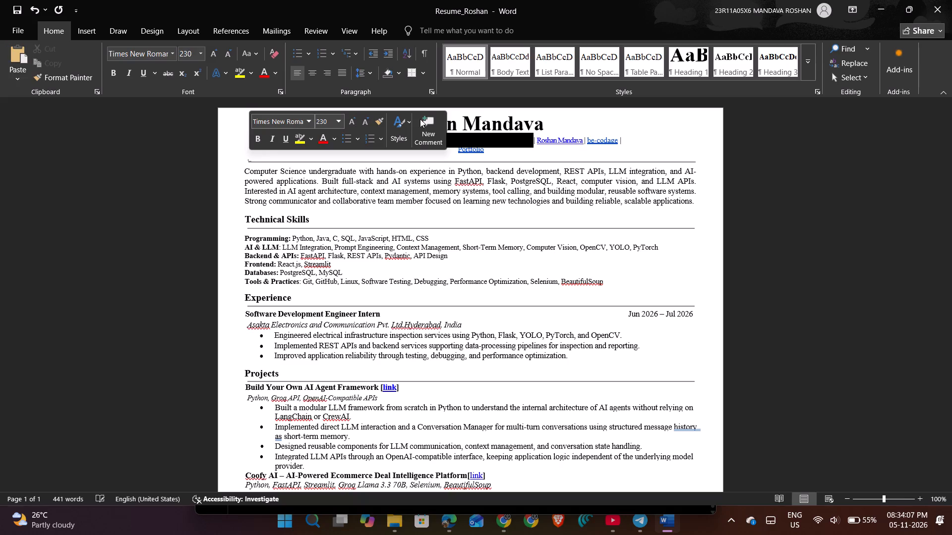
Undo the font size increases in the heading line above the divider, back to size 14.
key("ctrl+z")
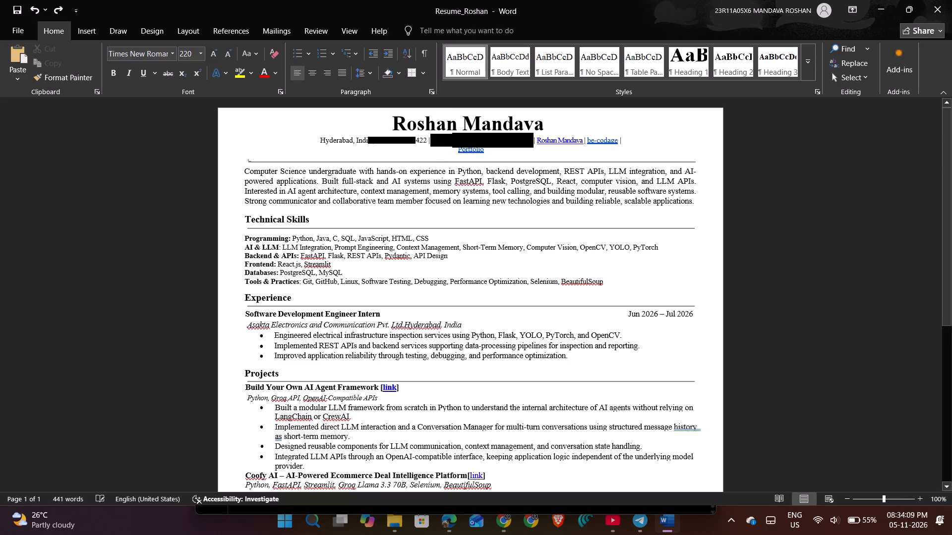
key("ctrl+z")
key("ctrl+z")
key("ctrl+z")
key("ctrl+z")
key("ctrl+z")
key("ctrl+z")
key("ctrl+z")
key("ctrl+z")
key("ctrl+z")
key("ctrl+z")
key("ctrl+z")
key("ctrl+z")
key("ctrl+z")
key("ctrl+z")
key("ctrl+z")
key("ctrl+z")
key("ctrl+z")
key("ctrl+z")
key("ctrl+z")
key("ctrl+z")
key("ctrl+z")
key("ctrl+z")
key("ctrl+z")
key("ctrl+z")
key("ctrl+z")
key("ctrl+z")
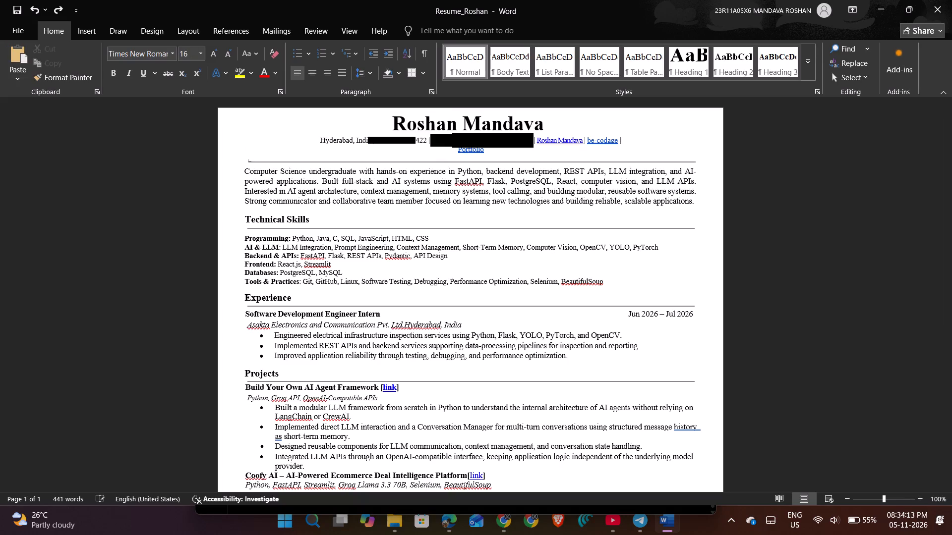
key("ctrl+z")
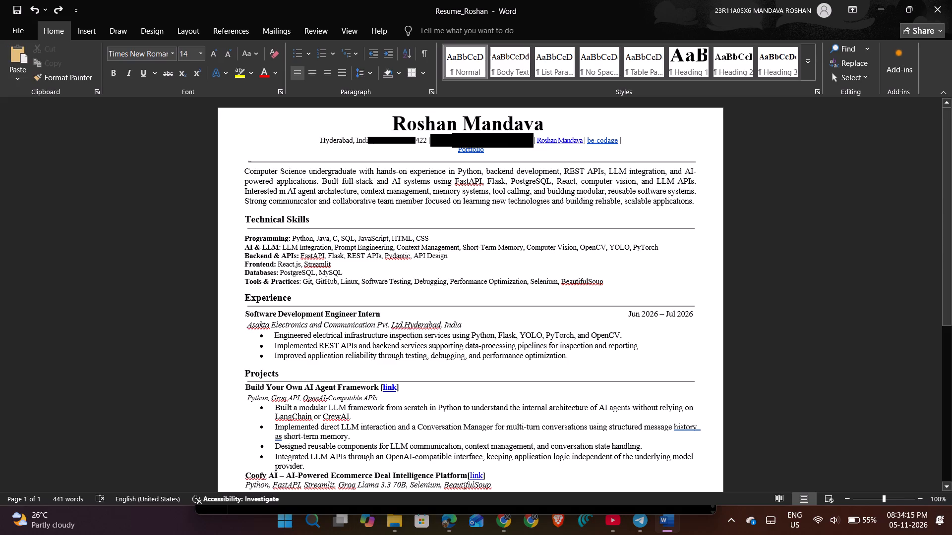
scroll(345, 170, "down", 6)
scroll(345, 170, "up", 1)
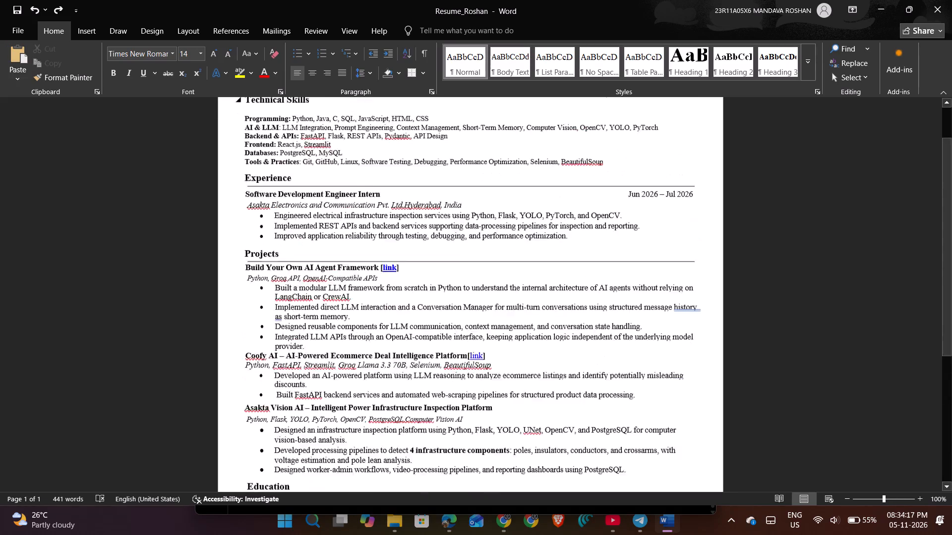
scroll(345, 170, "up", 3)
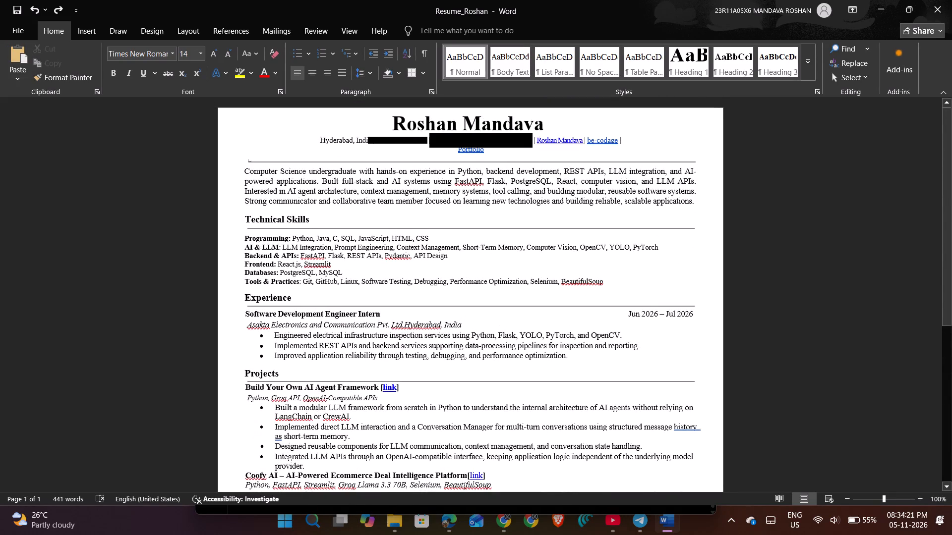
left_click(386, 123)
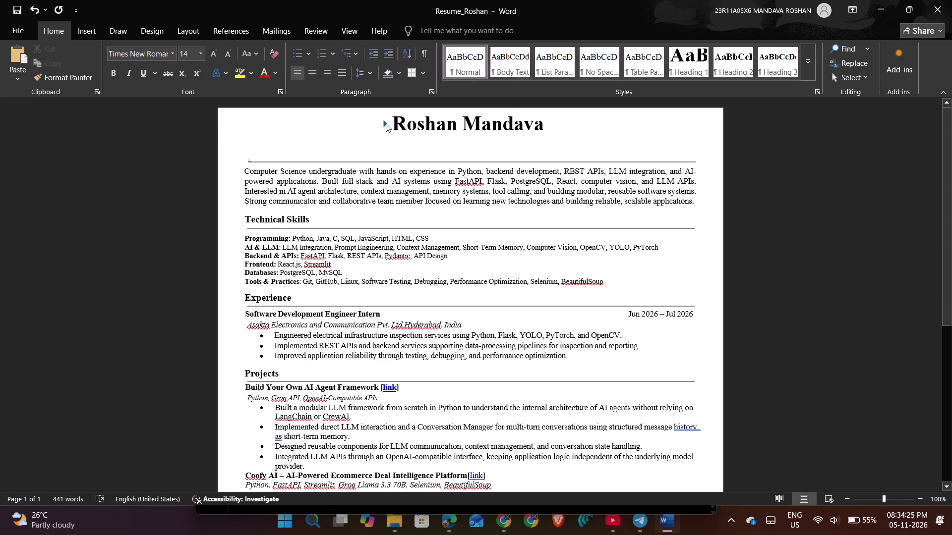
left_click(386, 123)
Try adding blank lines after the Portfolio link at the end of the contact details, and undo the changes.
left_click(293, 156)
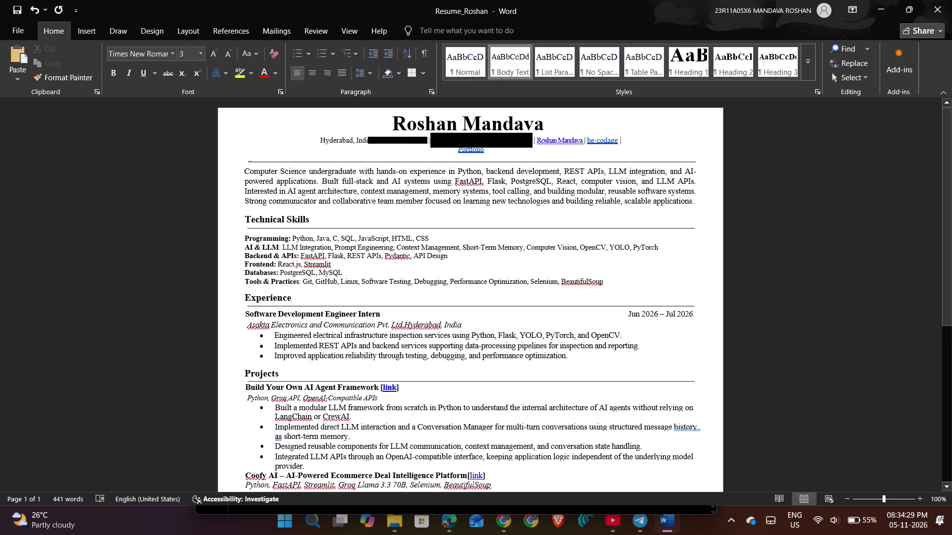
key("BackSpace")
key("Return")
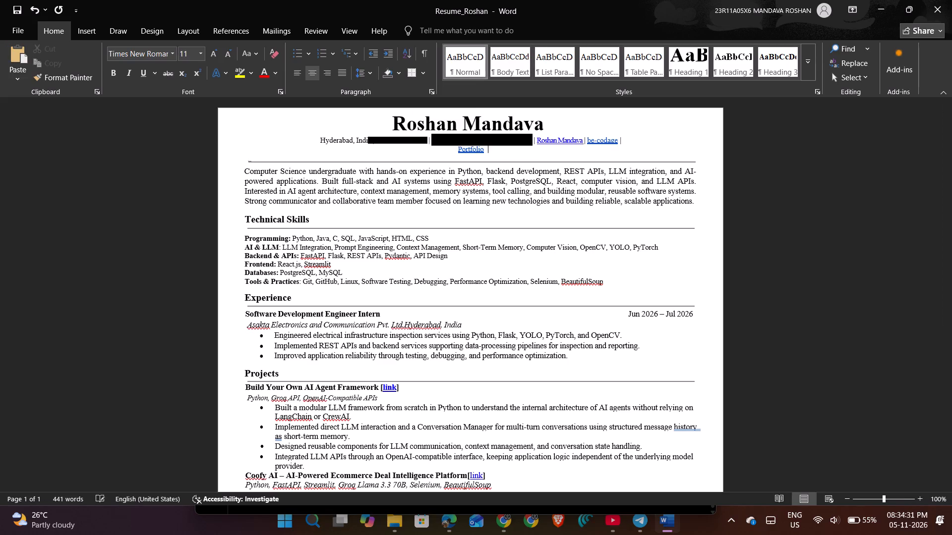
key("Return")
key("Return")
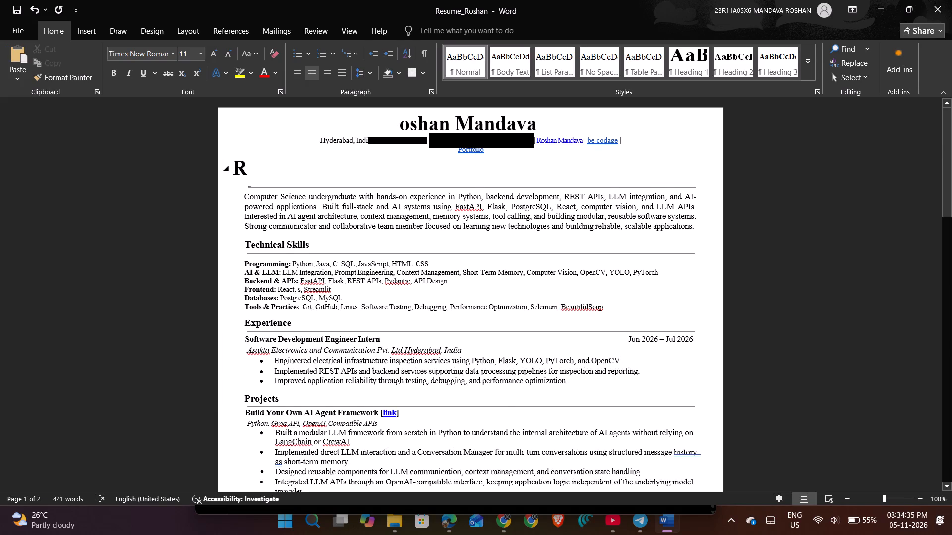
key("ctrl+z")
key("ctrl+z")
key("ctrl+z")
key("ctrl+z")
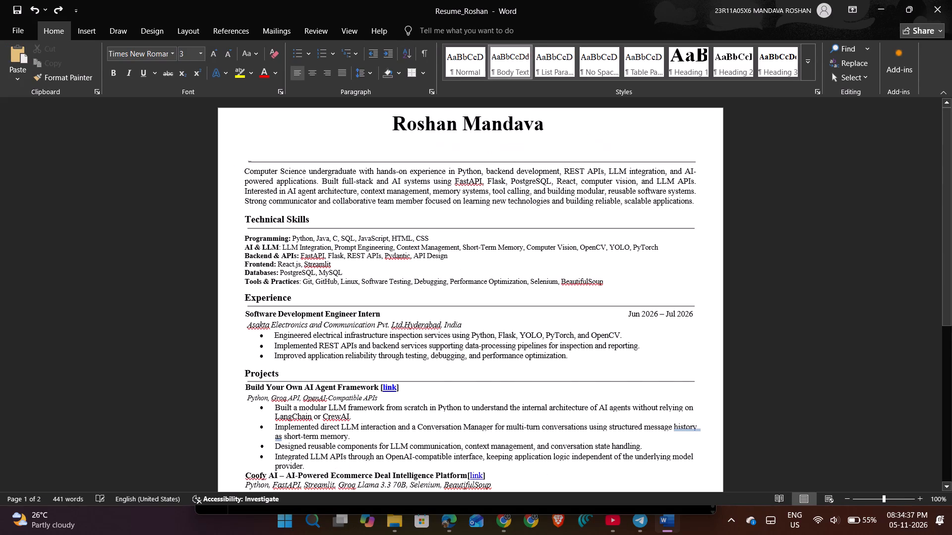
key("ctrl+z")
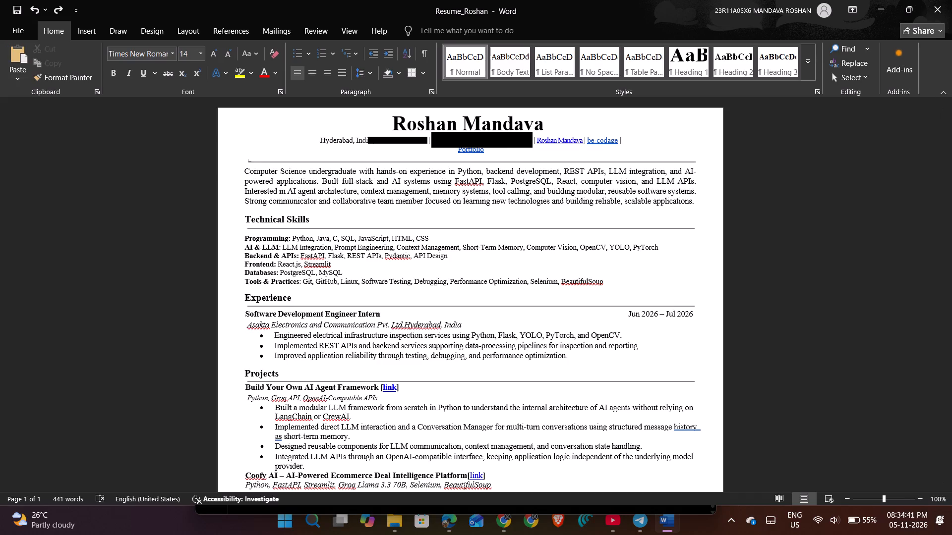
Delete the blank spacing on the heading line between the contact details and the divider above the summary paragraph.
key("BackSpace")
key("BackSpace")
key("BackSpace")
key("BackSpace")
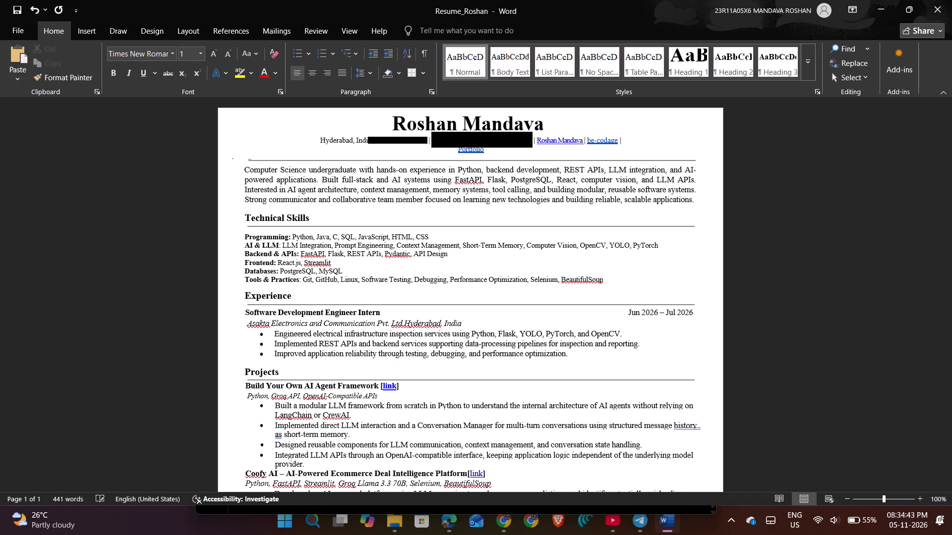
key("BackSpace")
key("BackSpace")
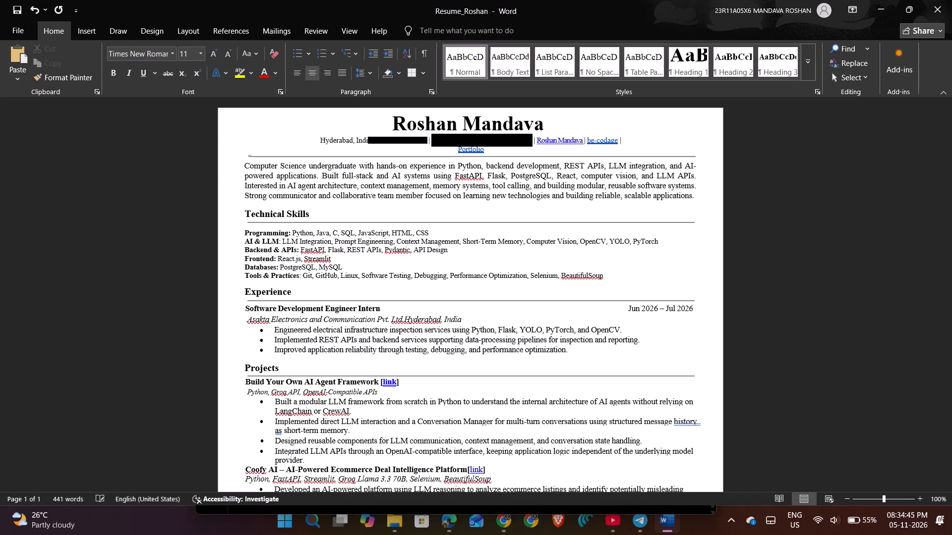
Delete the leftover tiny size-1 characters on the line just above the divider, below the Portfolio link.
key("Down")
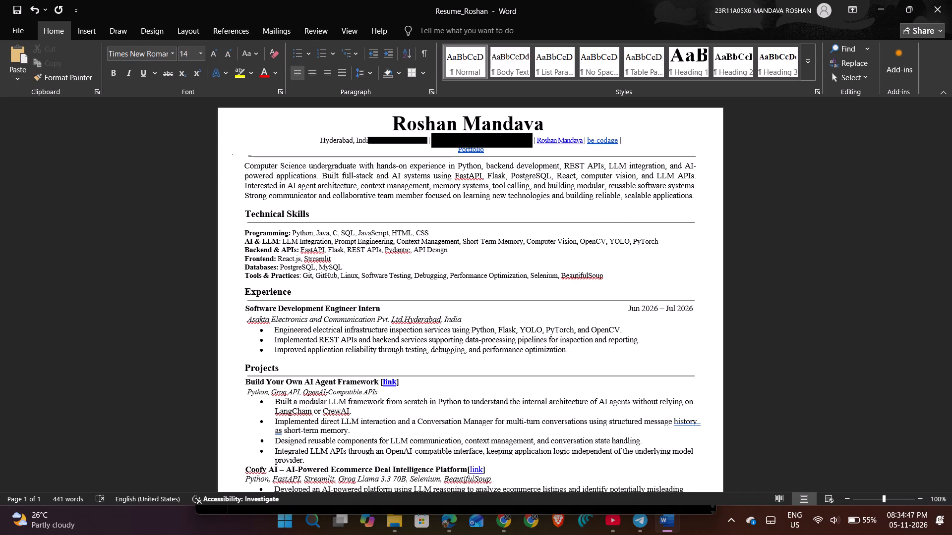
key("Right")
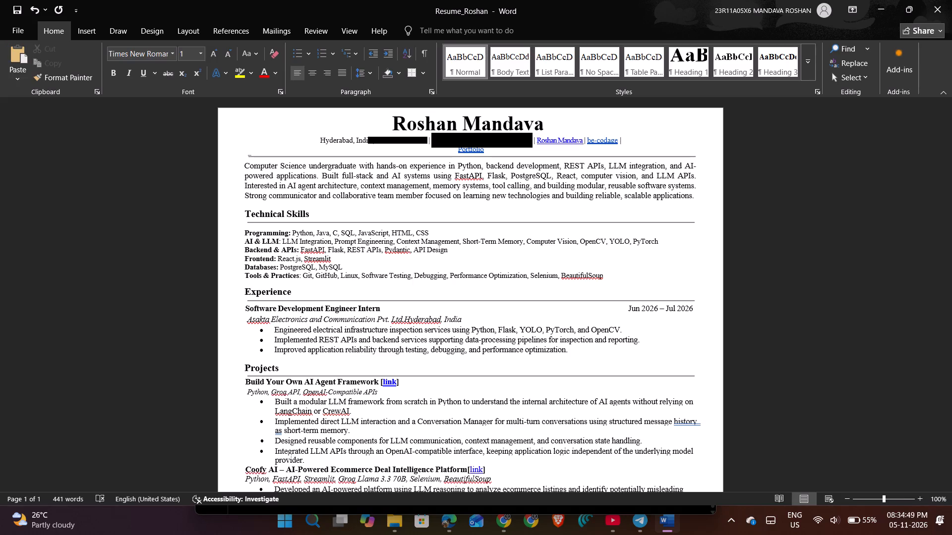
key("Delete")
key("Delete")
key("Delete")
key("Delete")
key("Delete")
key("Delete")
key("Delete")
key("Delete")
key("Delete")
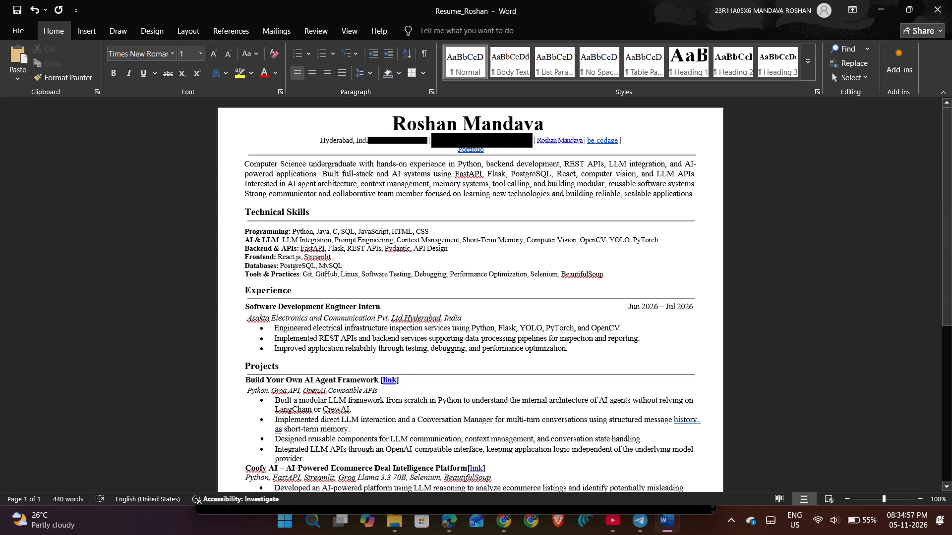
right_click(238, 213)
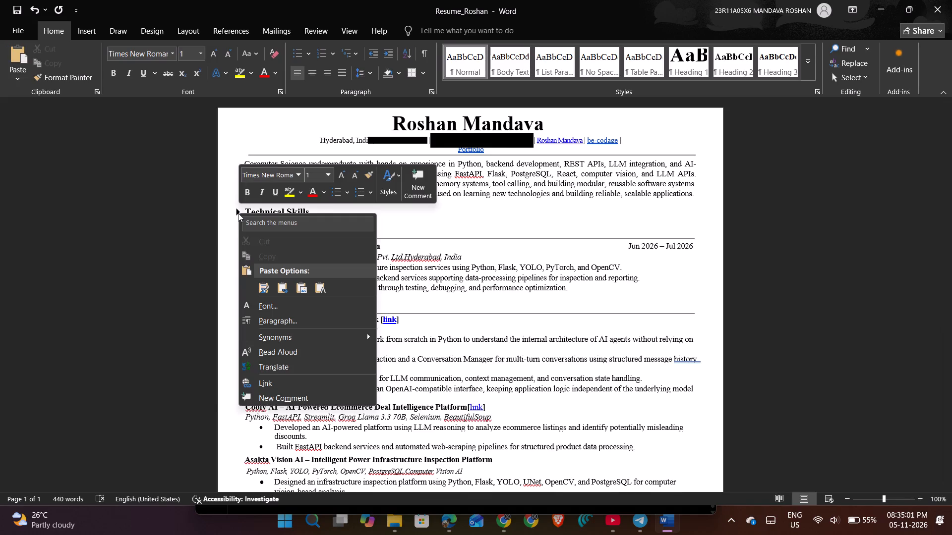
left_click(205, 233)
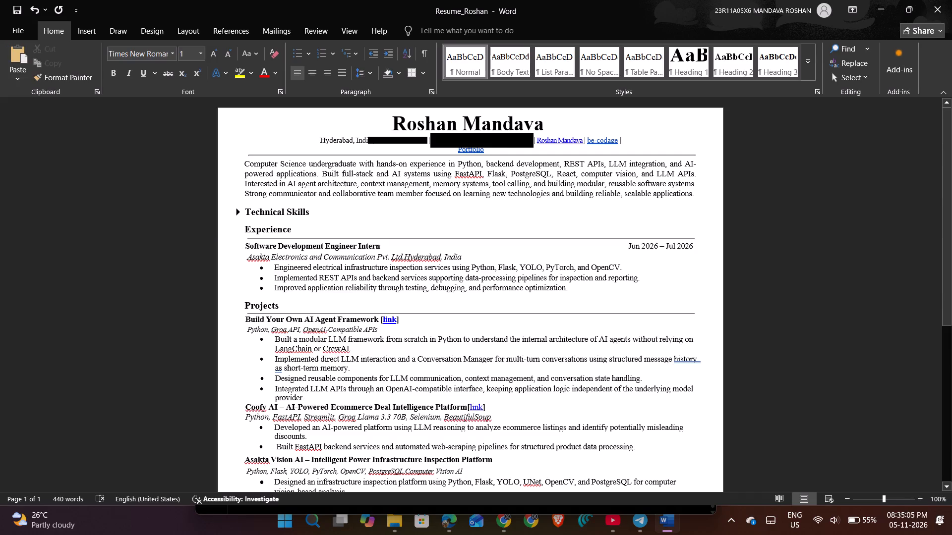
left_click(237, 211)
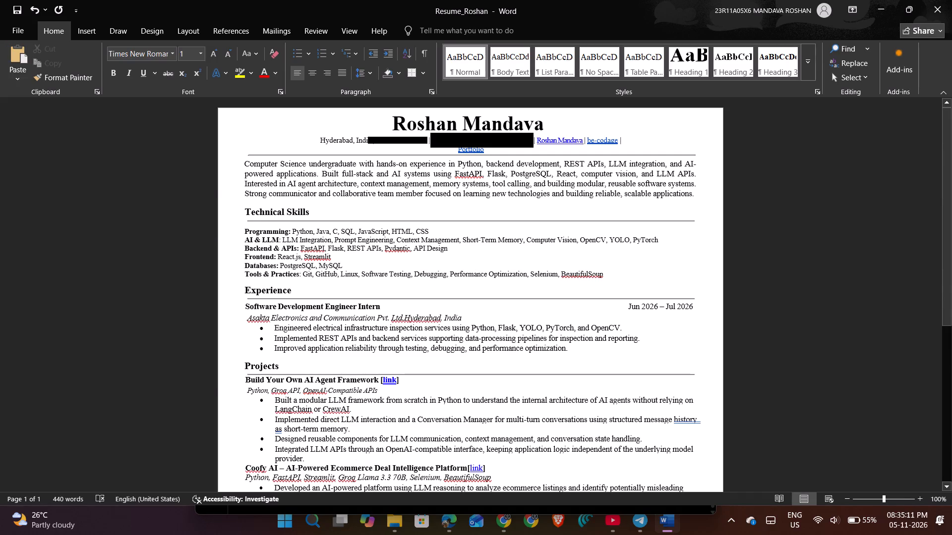
Switch to the TCS Next Step application form in Chrome, where the resume file picker is open.
key("alt+Tab")
key("alt+Tab")
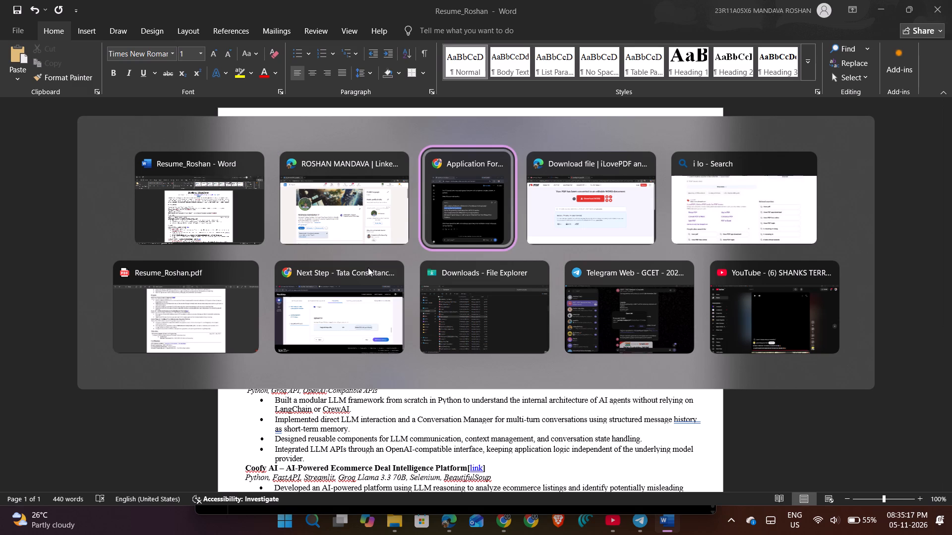
key("alt+Tab")
key("alt+Tab")
key("alt+Tab")
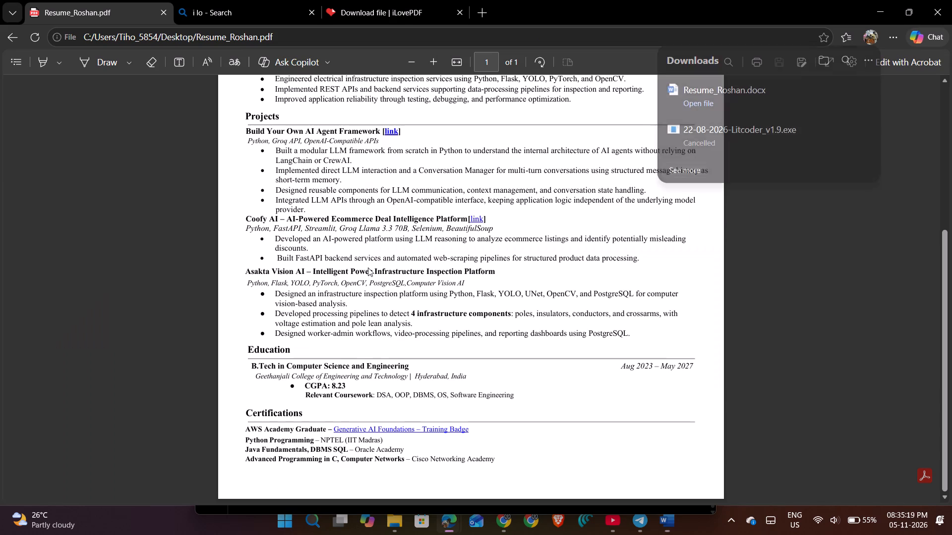
key("alt+Tab")
key("alt+Tab")
key("alt+Tab")
key("alt+Tab")
key("alt+Tab")
key("alt+Tab")
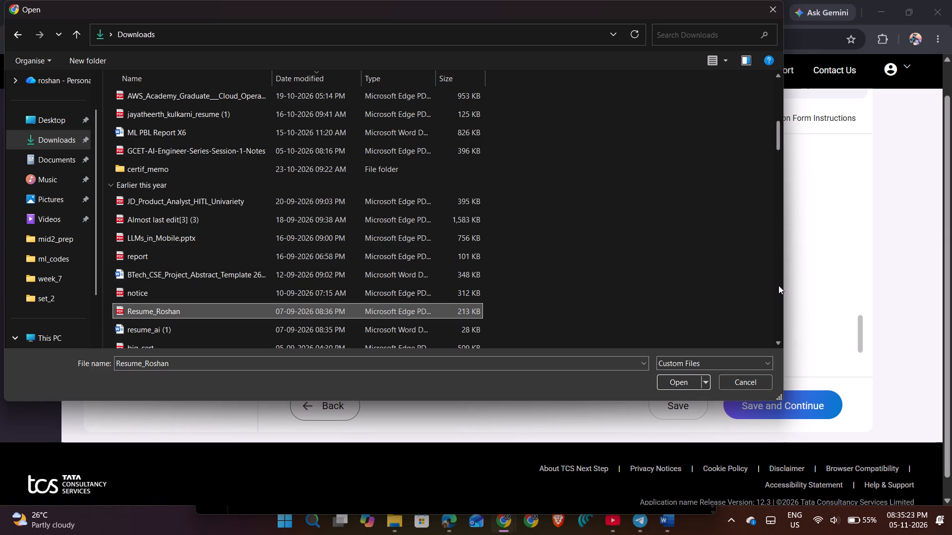
left_click(824, 275)
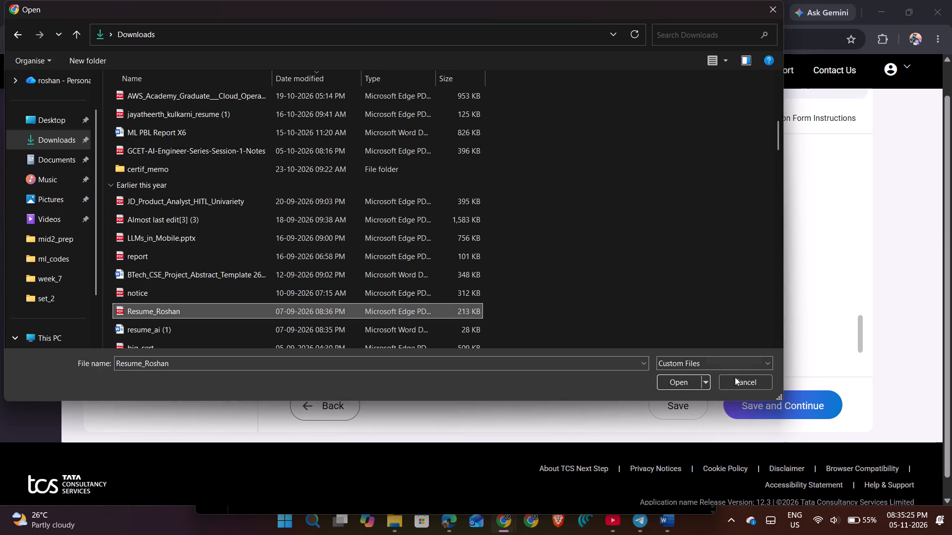
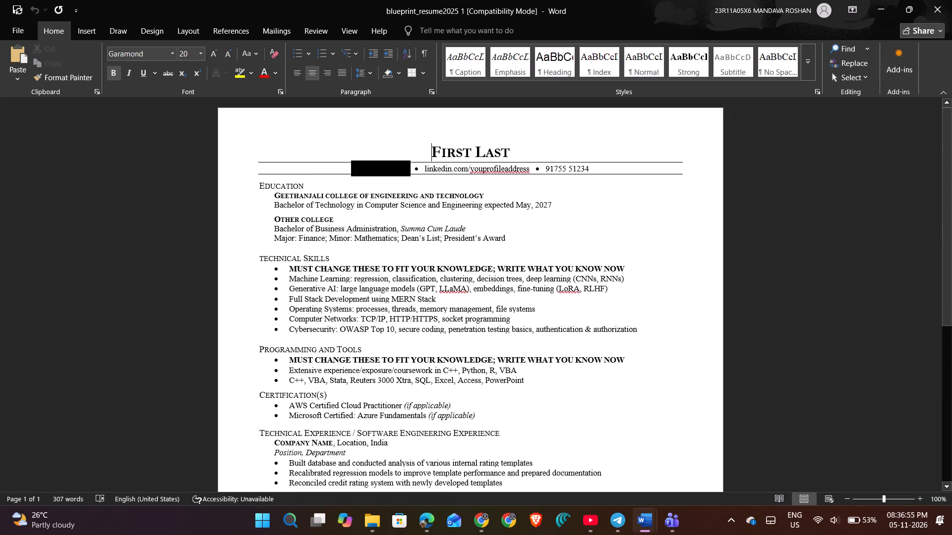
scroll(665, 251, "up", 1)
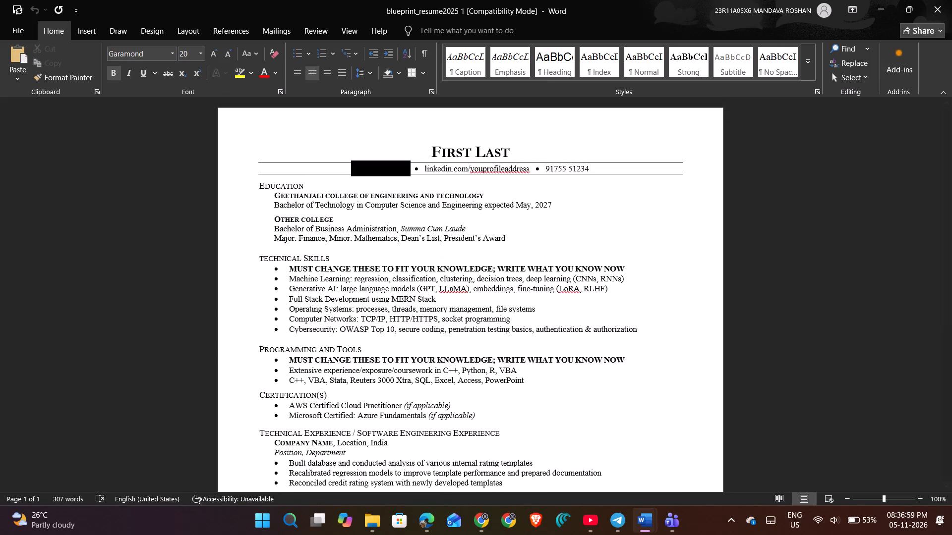
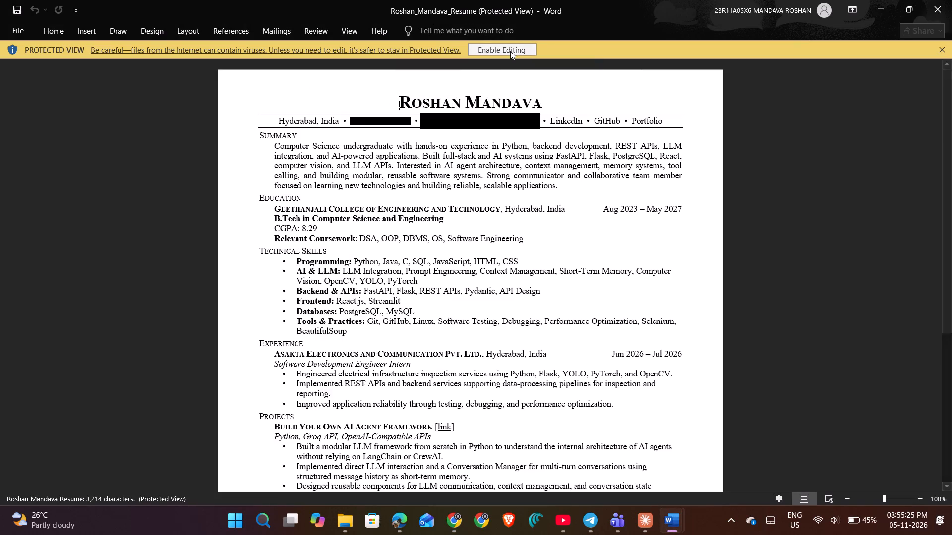
Look through the reformatted resume from the header to the certifications, checking the AI Agent Framework project link.
scroll(493, 221, "down", 7)
scroll(493, 221, "down", 14)
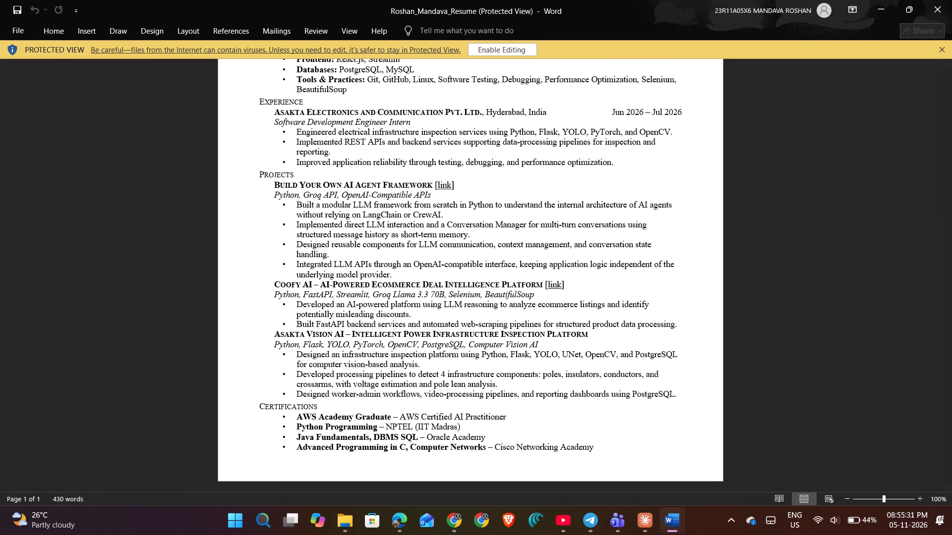
scroll(493, 221, "up", 1)
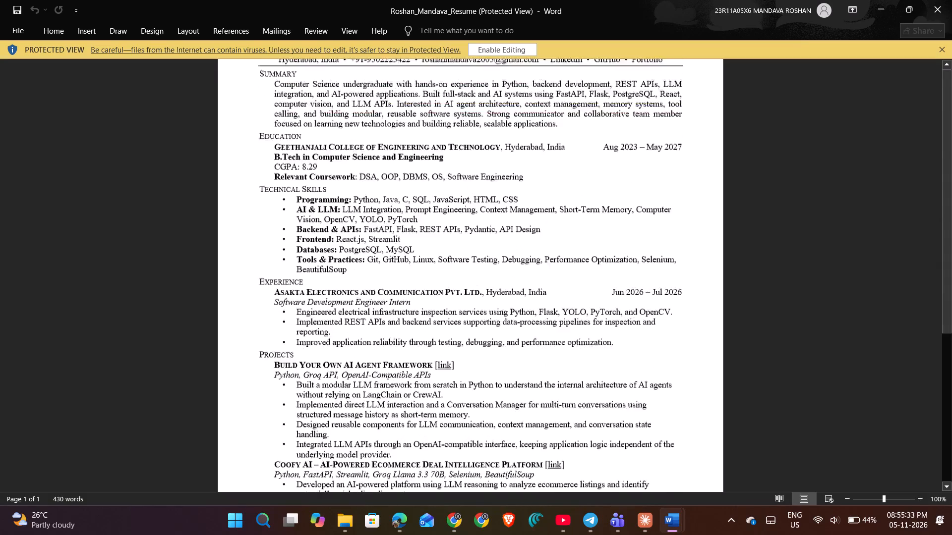
scroll(493, 221, "up", 2)
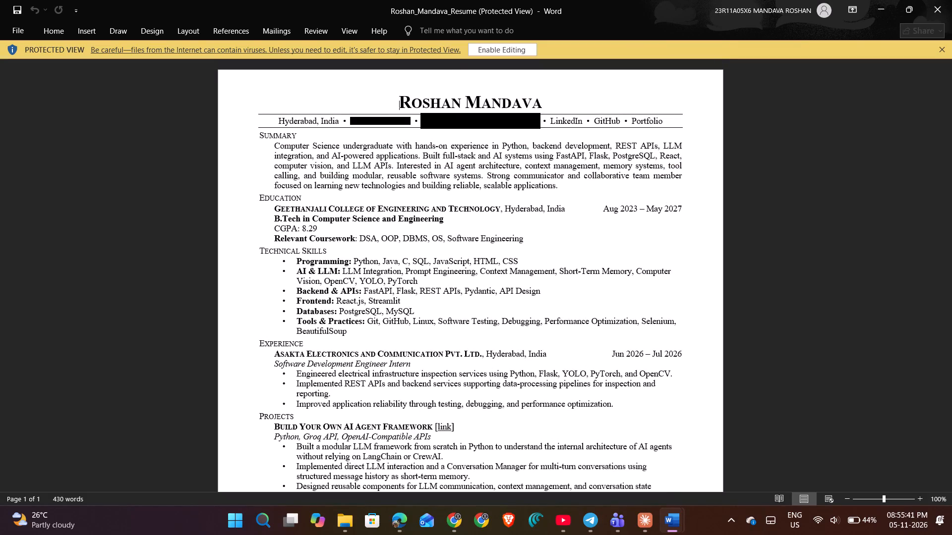
scroll(493, 221, "down", 4)
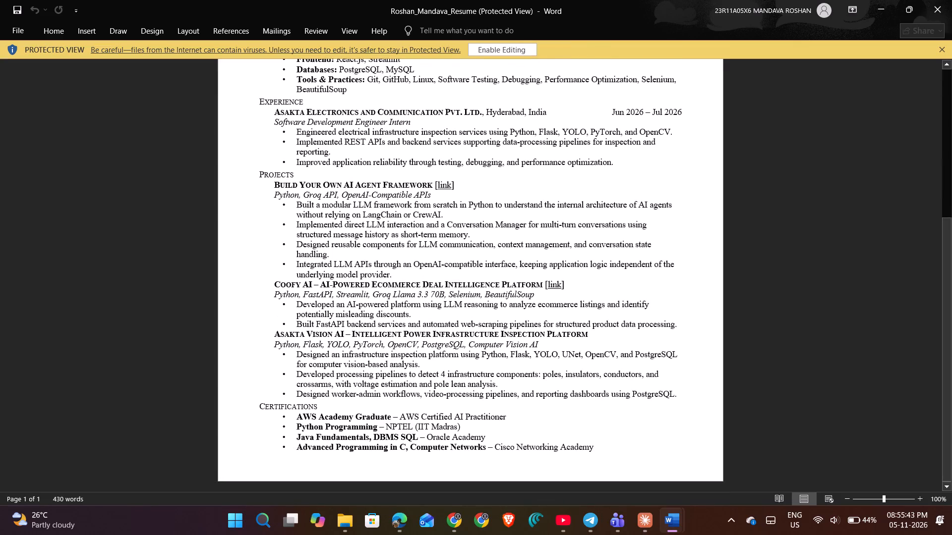
left_click(453, 187)
Enable editing and replace the LinkedIn label in the header's contact line with the candidate's full name.
left_click(487, 51)
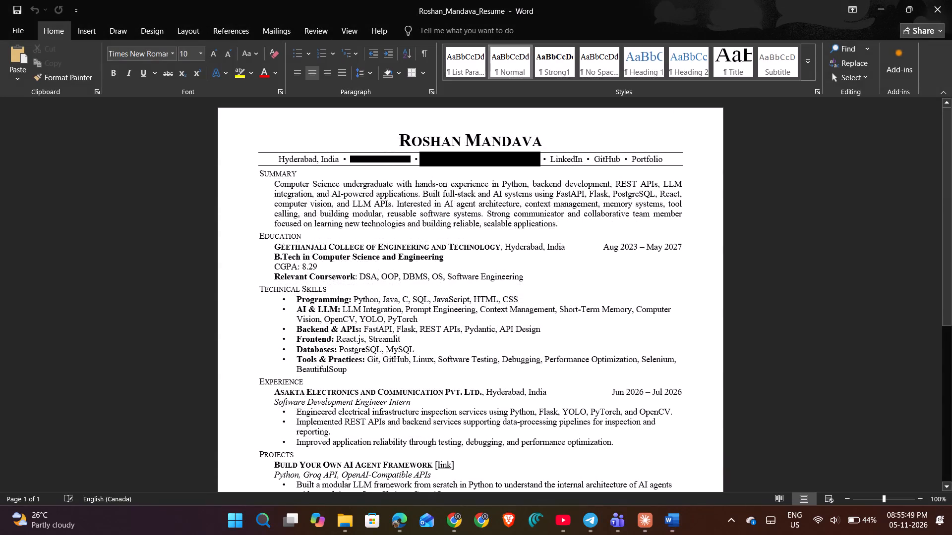
left_click(582, 158)
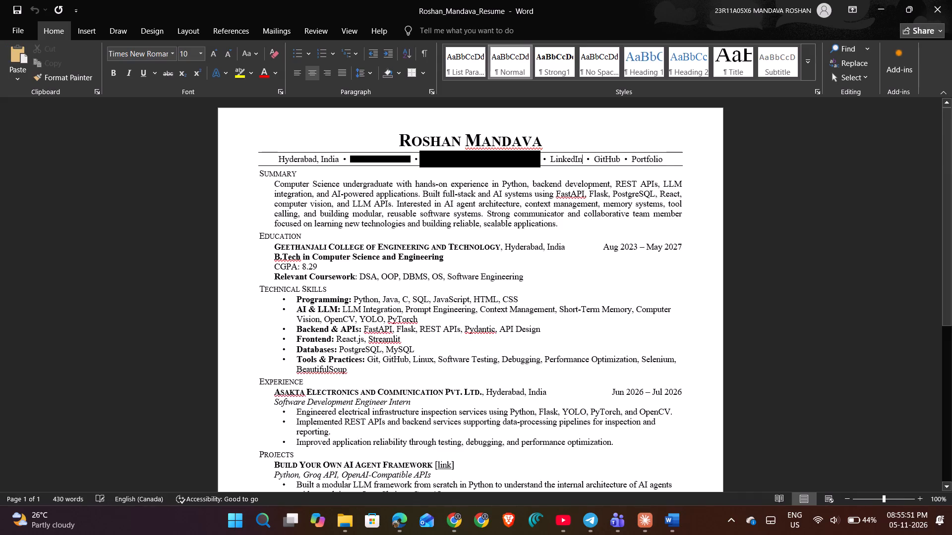
key("BackSpace")
key("BackSpace")
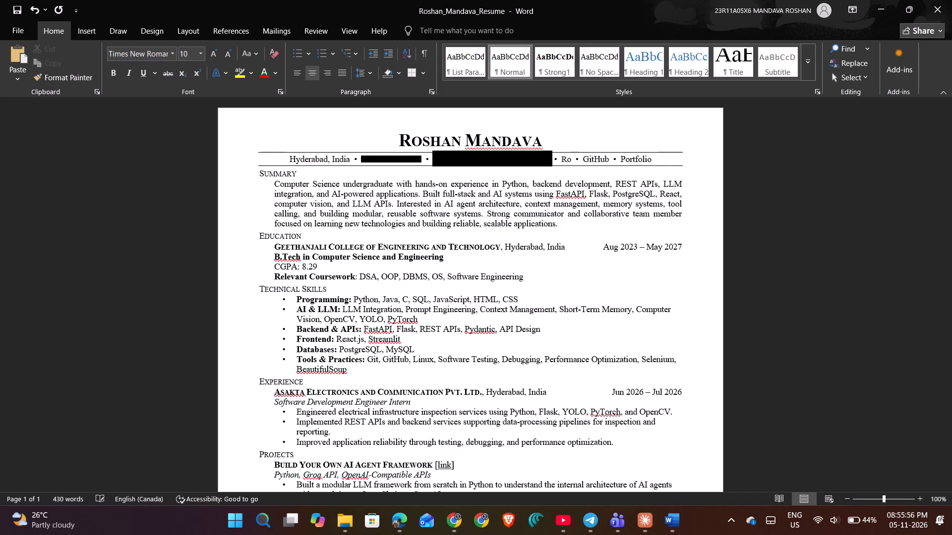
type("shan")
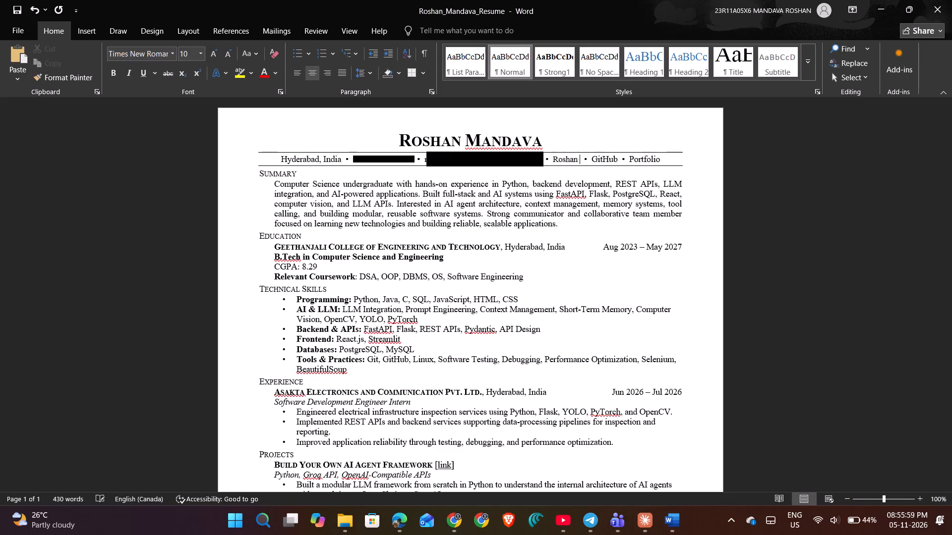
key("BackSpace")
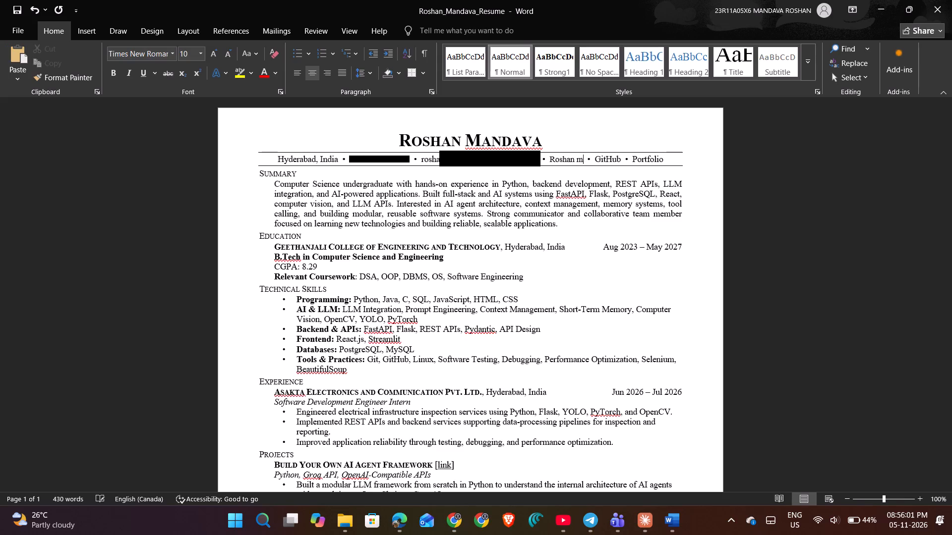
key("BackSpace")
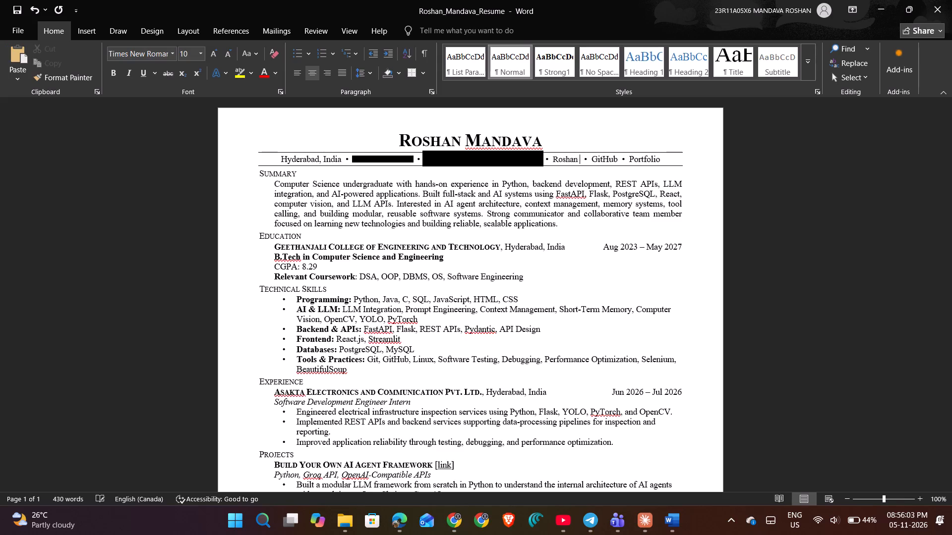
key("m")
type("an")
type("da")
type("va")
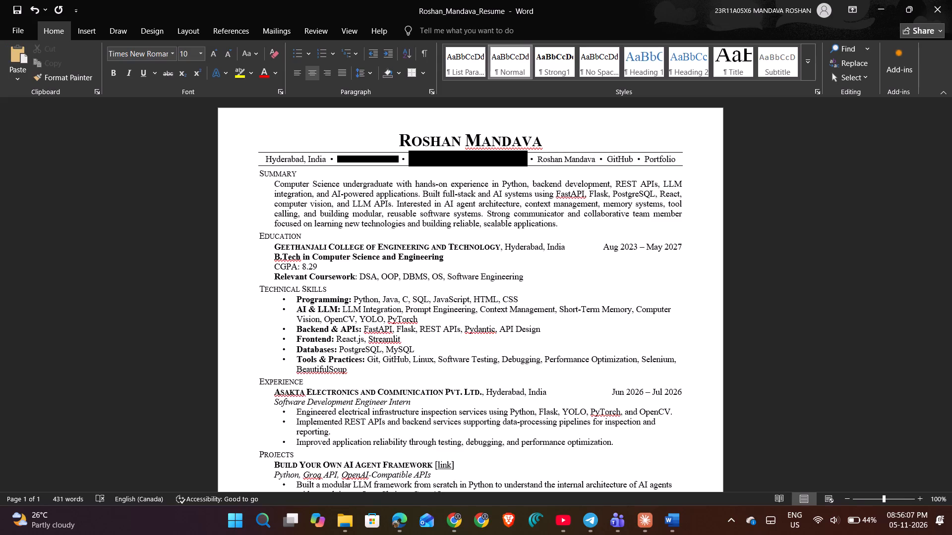
Open the Insert Hyperlink settings for the candidate's name in the contact line.
left_click_drag(596, 159, 581, 157)
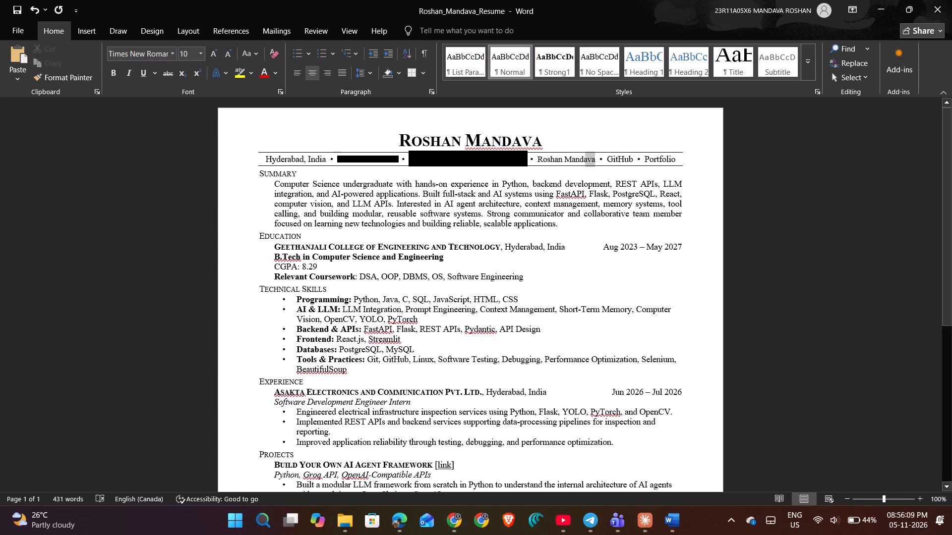
left_click_drag(581, 157, 540, 159)
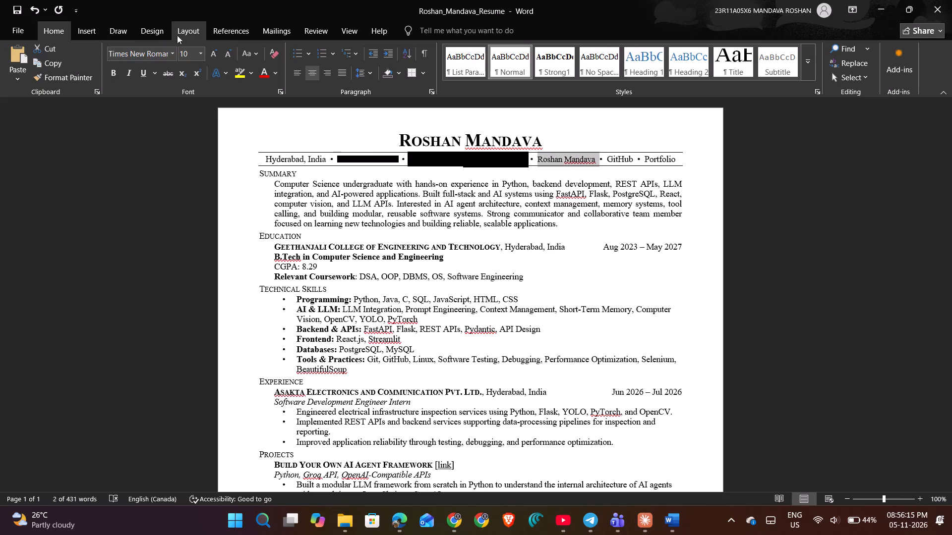
left_click(95, 27)
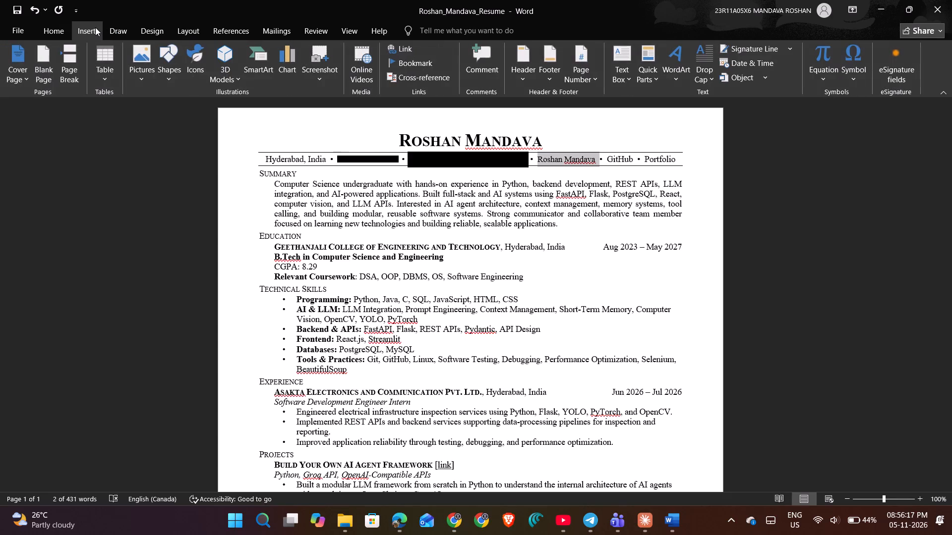
left_click(413, 48)
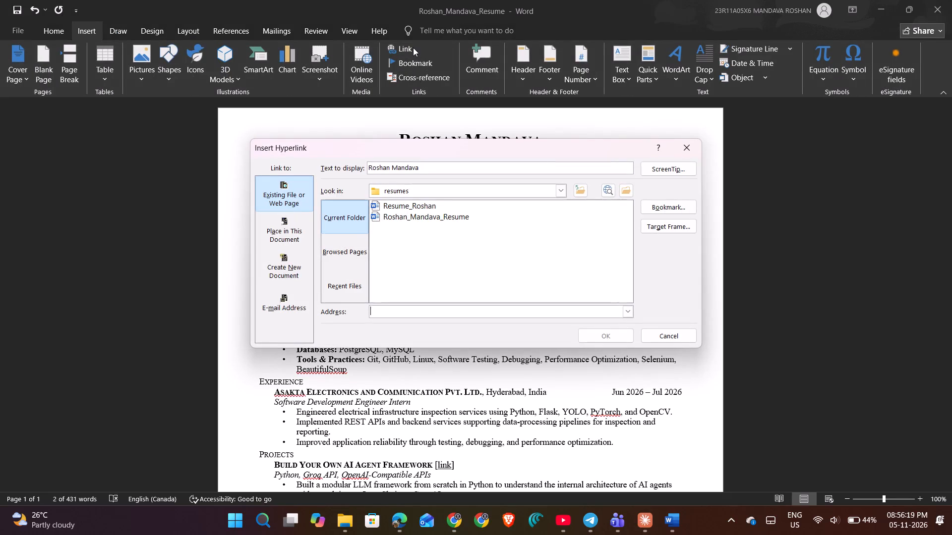
left_click(337, 246)
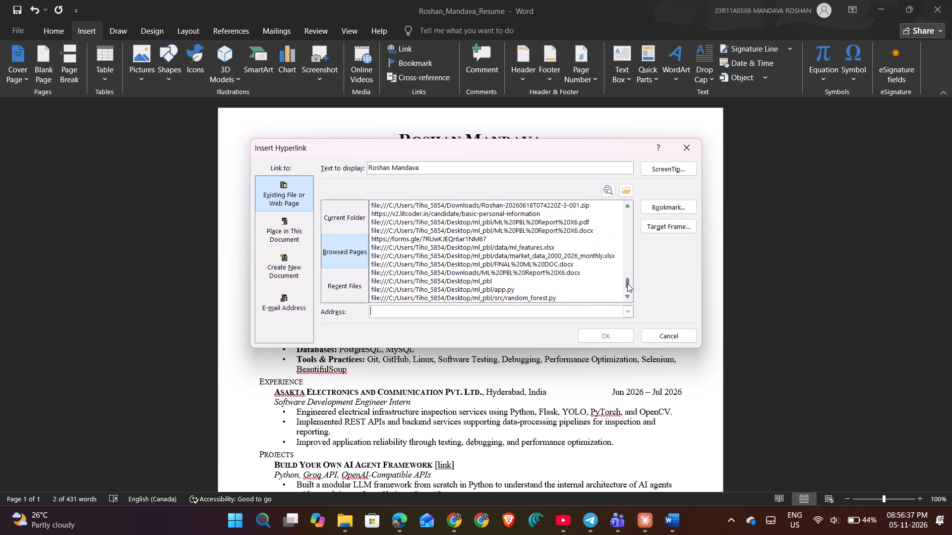
left_click_drag(627, 283, 627, 283)
left_click_drag(627, 283, 626, 280)
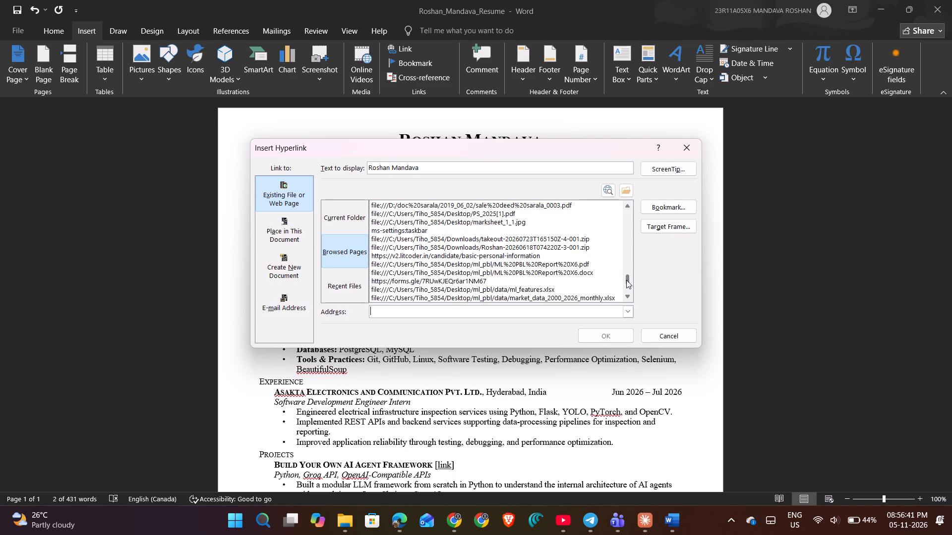
left_click_drag(626, 280, 626, 278)
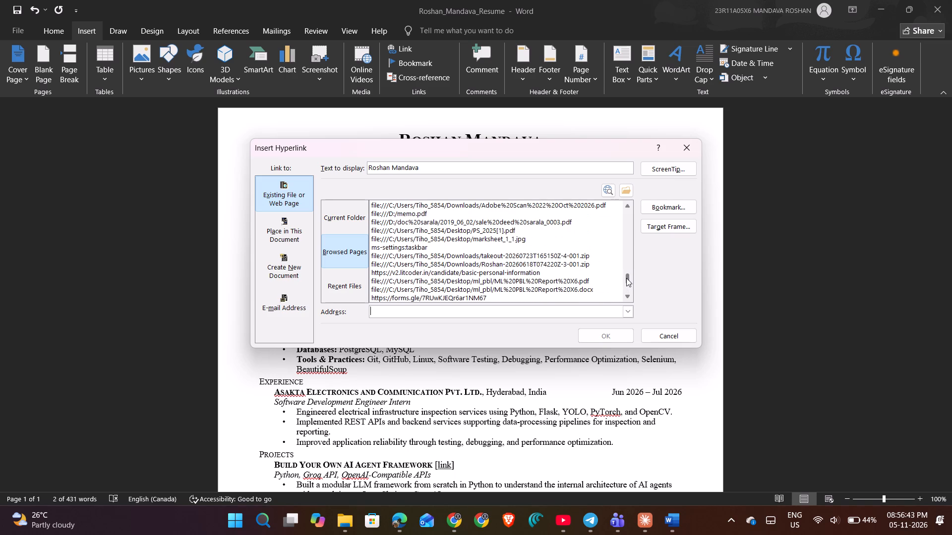
left_click_drag(626, 278, 625, 271)
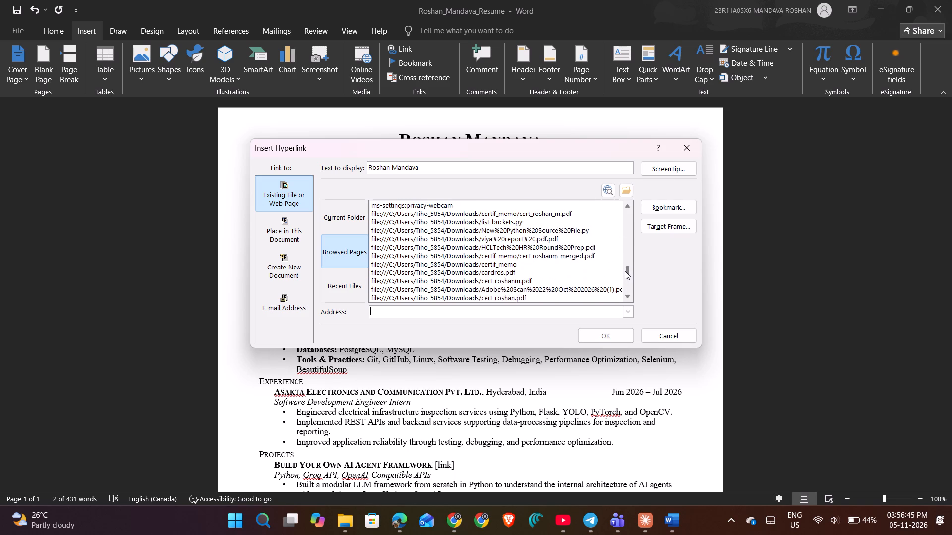
left_click_drag(625, 271, 625, 268)
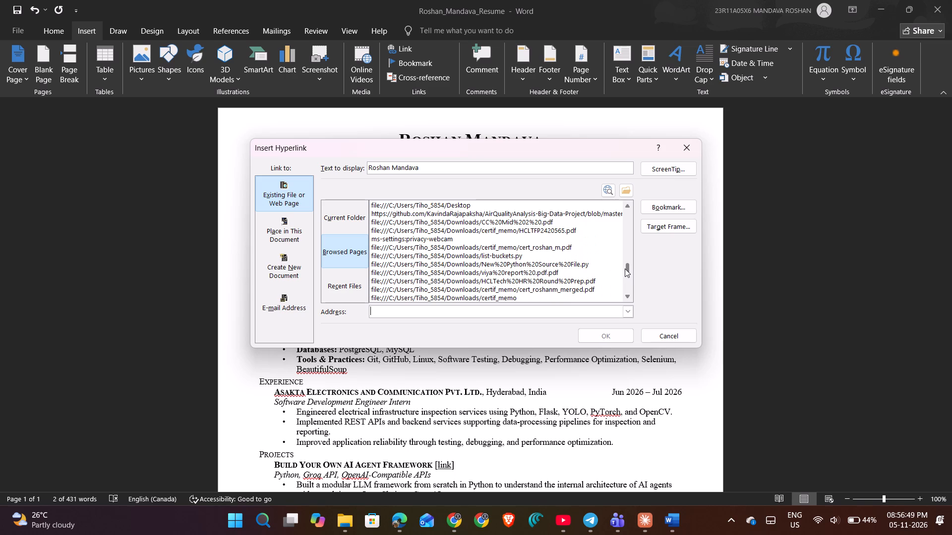
left_click_drag(625, 268, 625, 255)
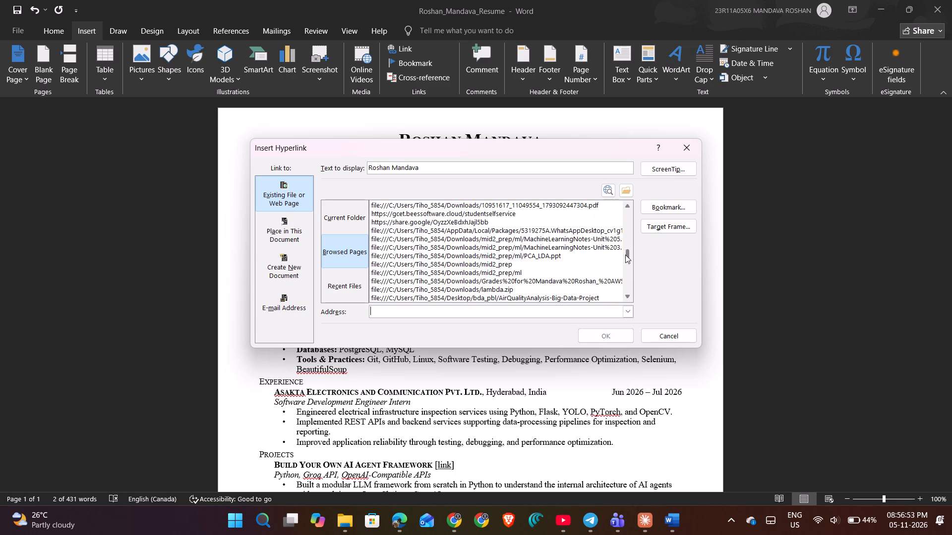
left_click_drag(625, 255, 625, 253)
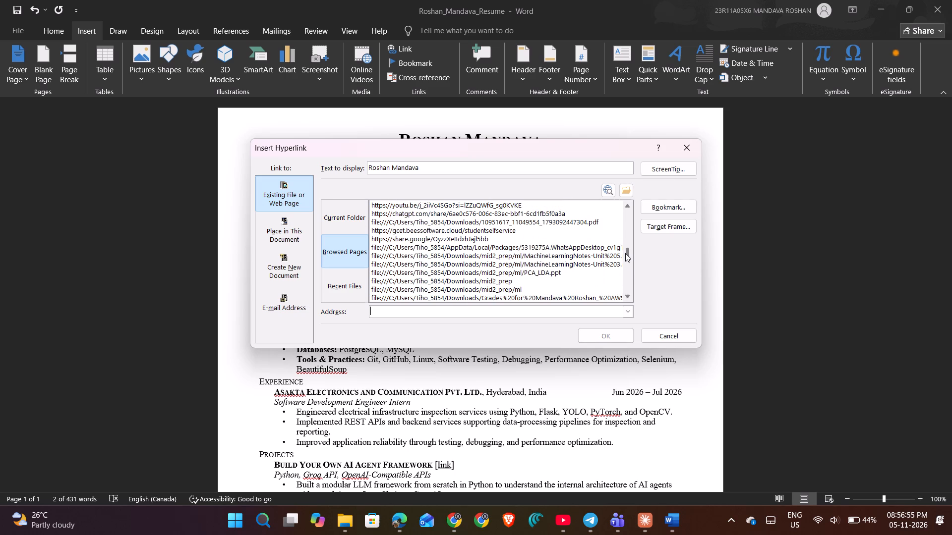
left_click_drag(625, 253, 625, 252)
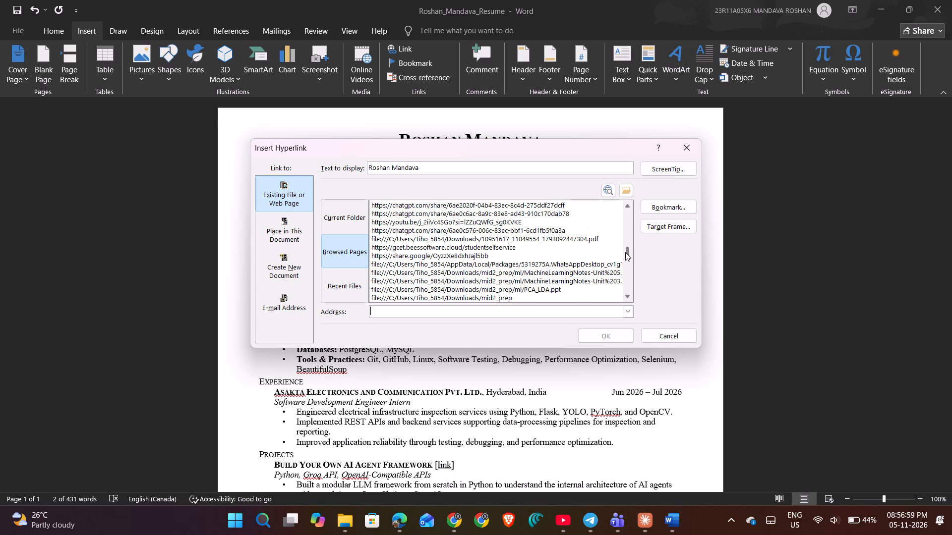
left_click_drag(625, 252, 625, 251)
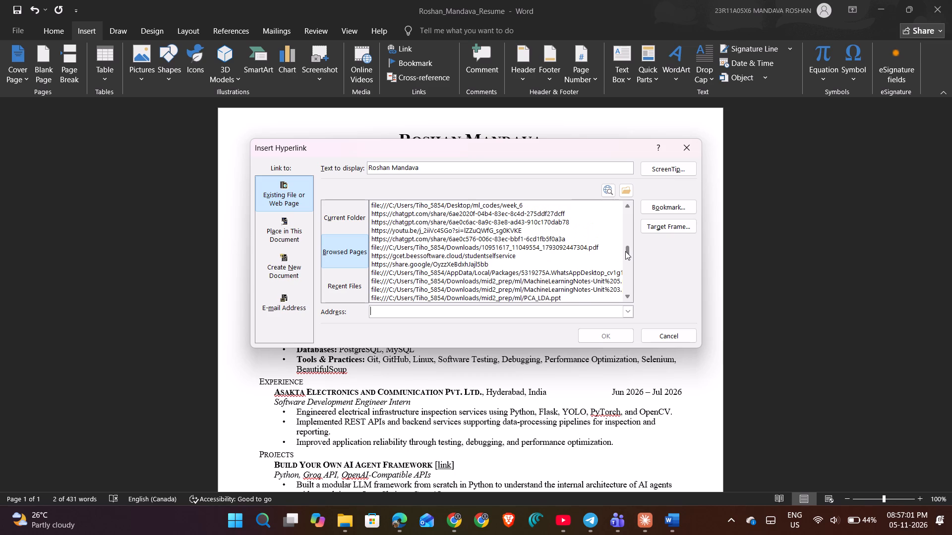
left_click_drag(625, 251, 625, 250)
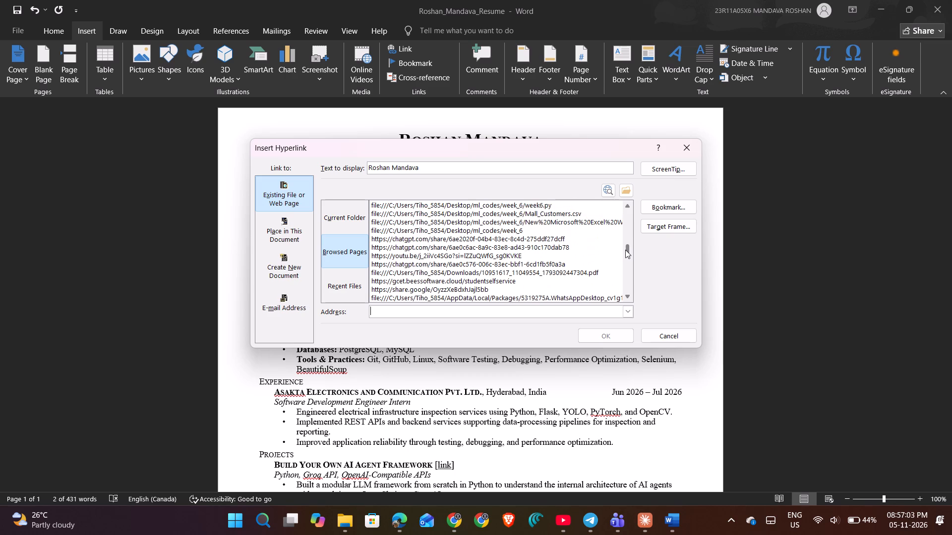
left_click_drag(625, 250, 625, 244)
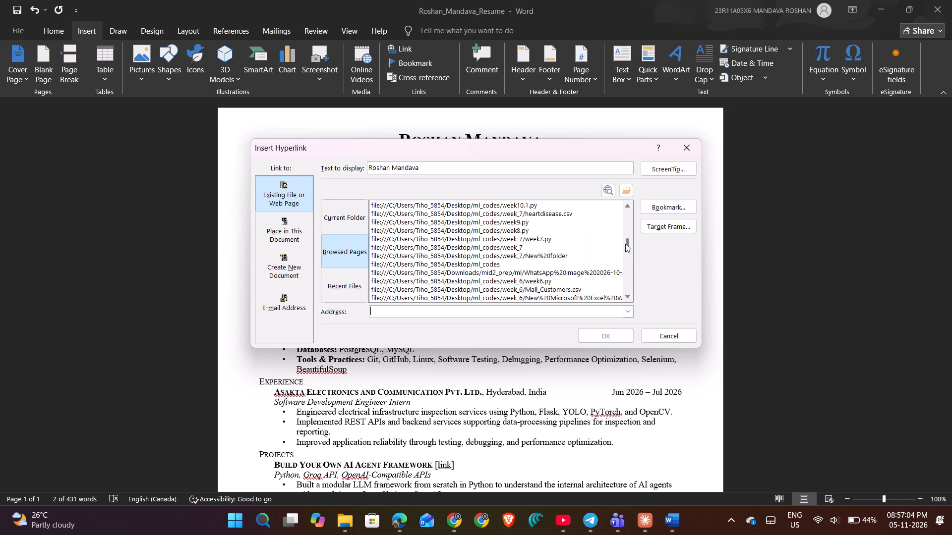
left_click_drag(625, 244, 626, 241)
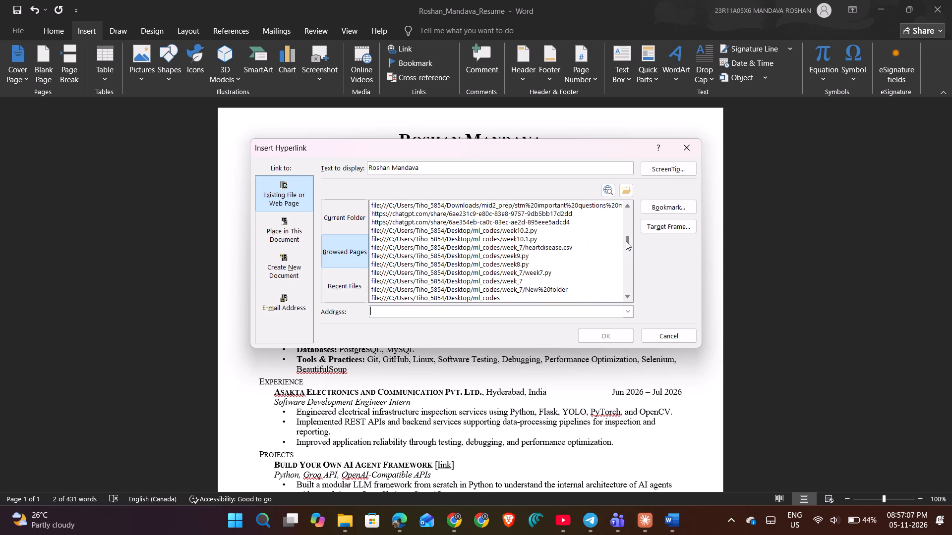
left_click_drag(626, 241, 626, 238)
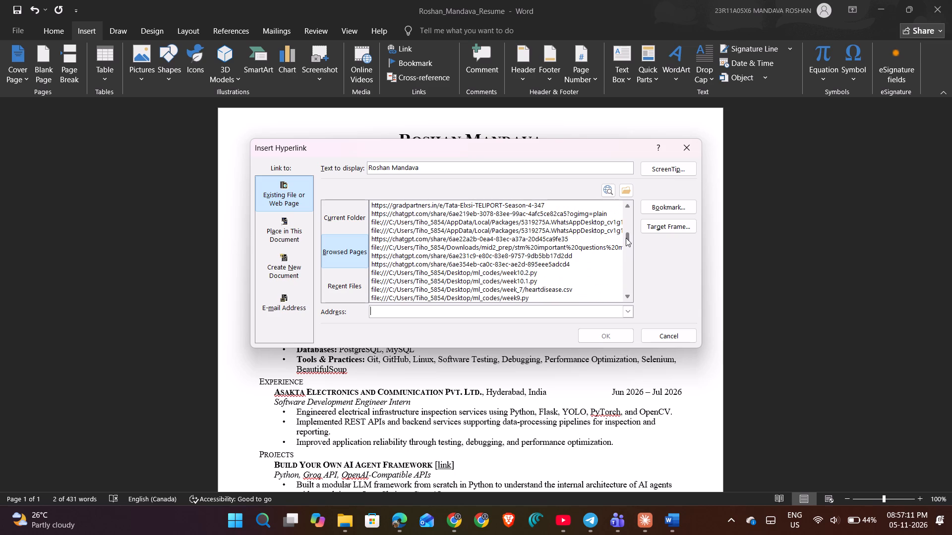
left_click_drag(626, 238, 626, 235)
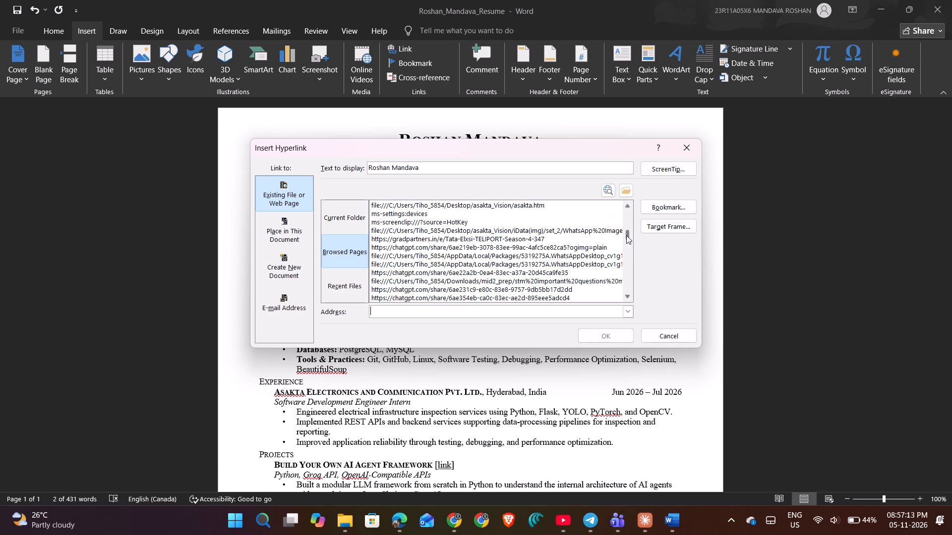
left_click_drag(626, 235, 626, 233)
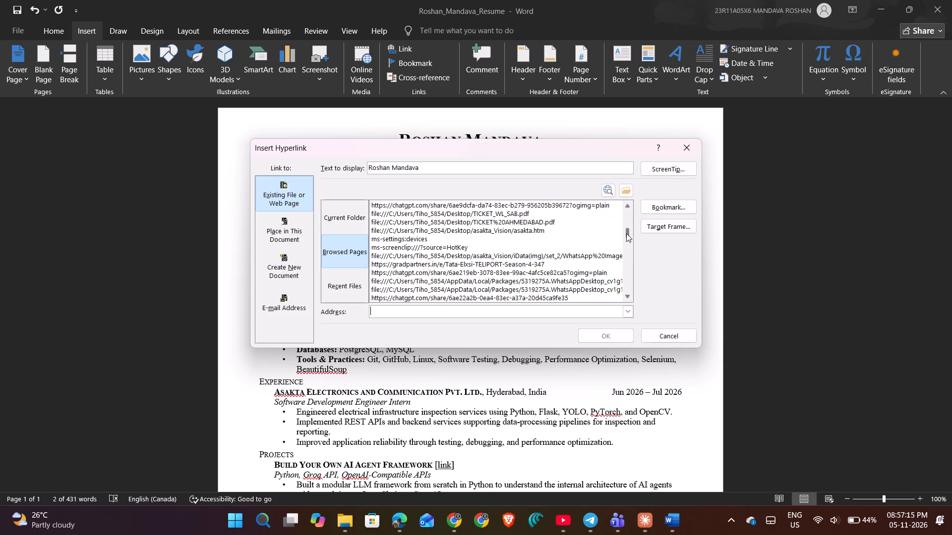
left_click_drag(626, 233, 627, 227)
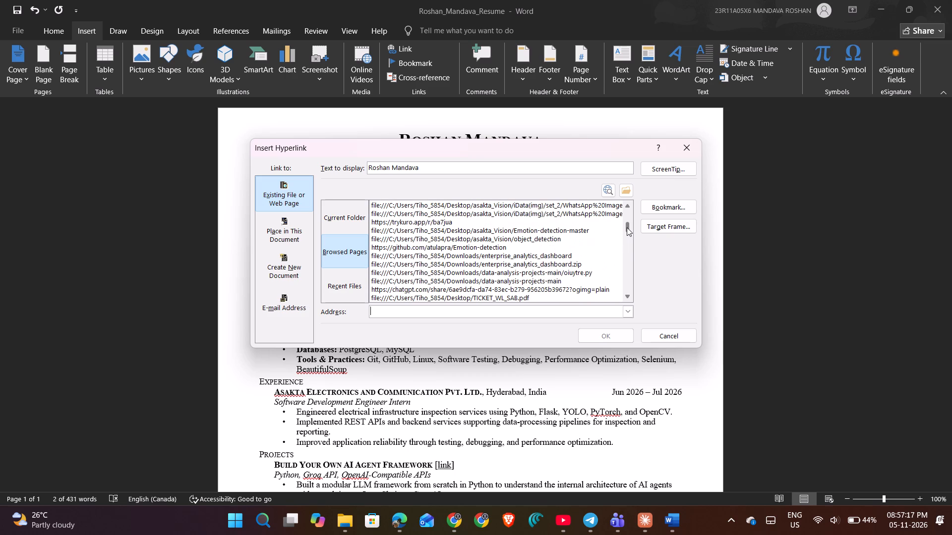
left_click_drag(627, 227, 627, 227)
left_click_drag(627, 227, 627, 226)
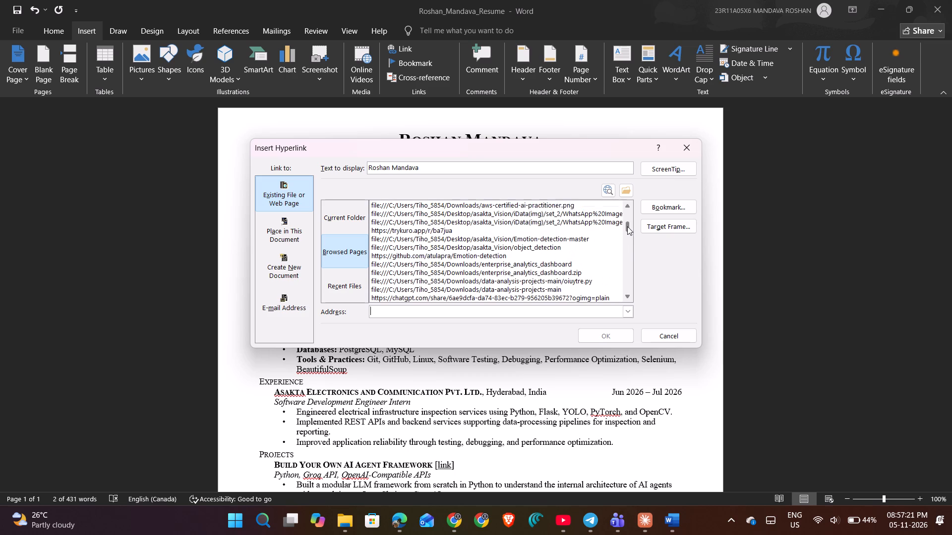
left_click_drag(627, 226, 628, 119)
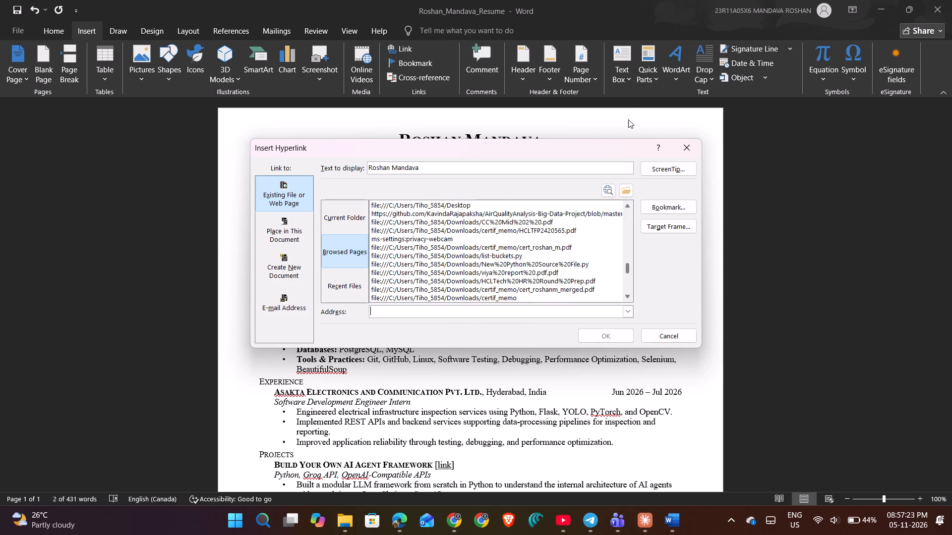
left_click_drag(628, 119, 628, 94)
left_click_drag(625, 264, 622, 212)
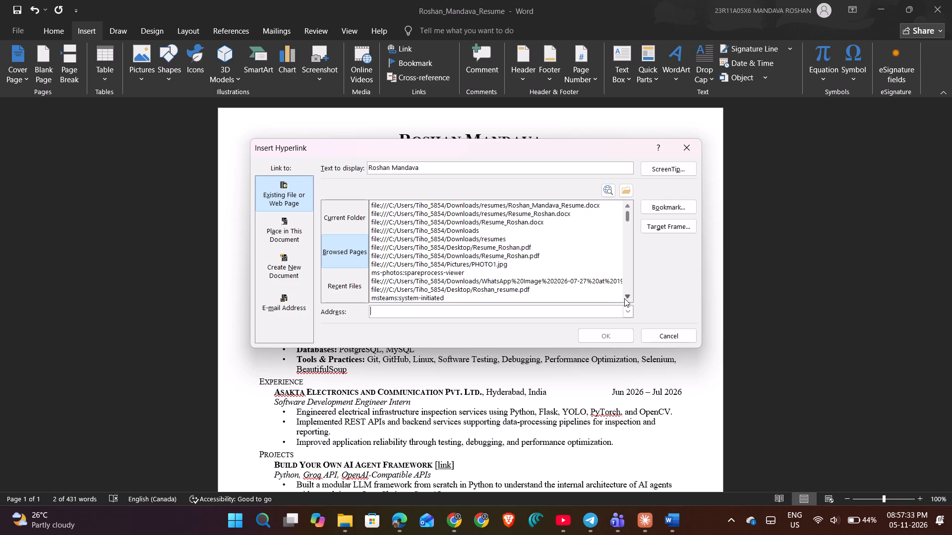
left_click(624, 298)
left_click(624, 298)
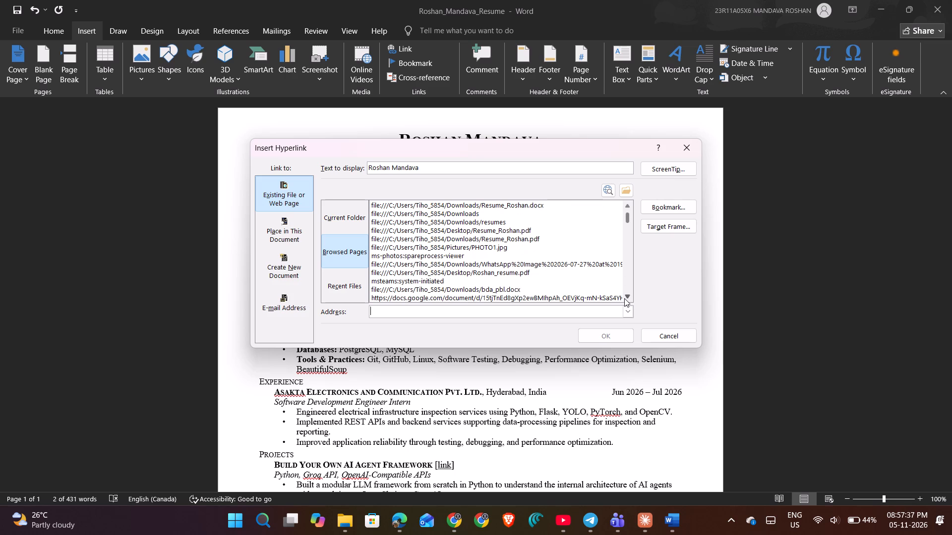
left_click(624, 298)
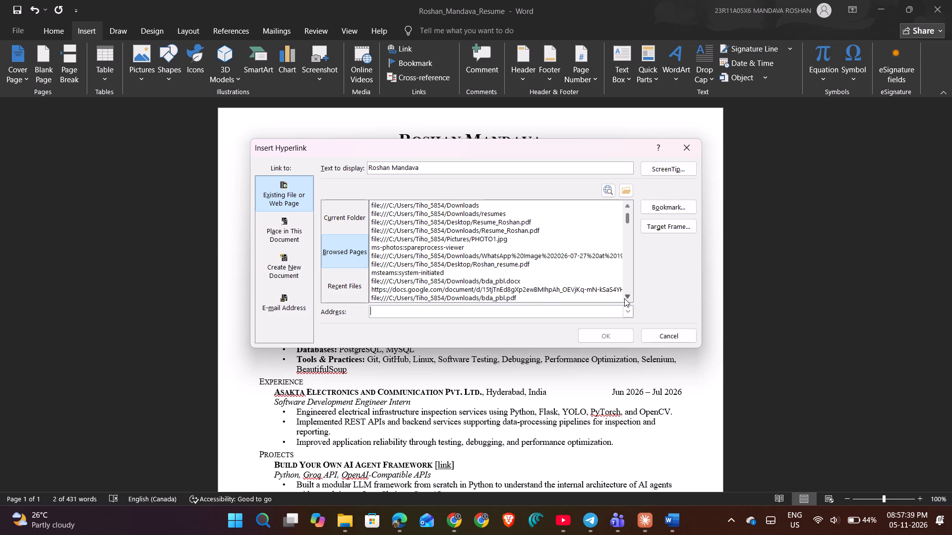
left_click(624, 298)
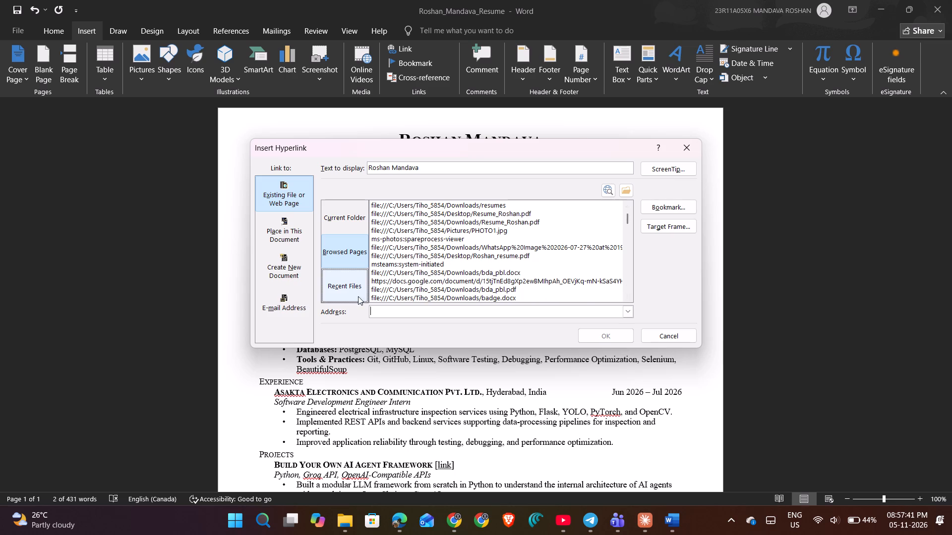
left_click(351, 291)
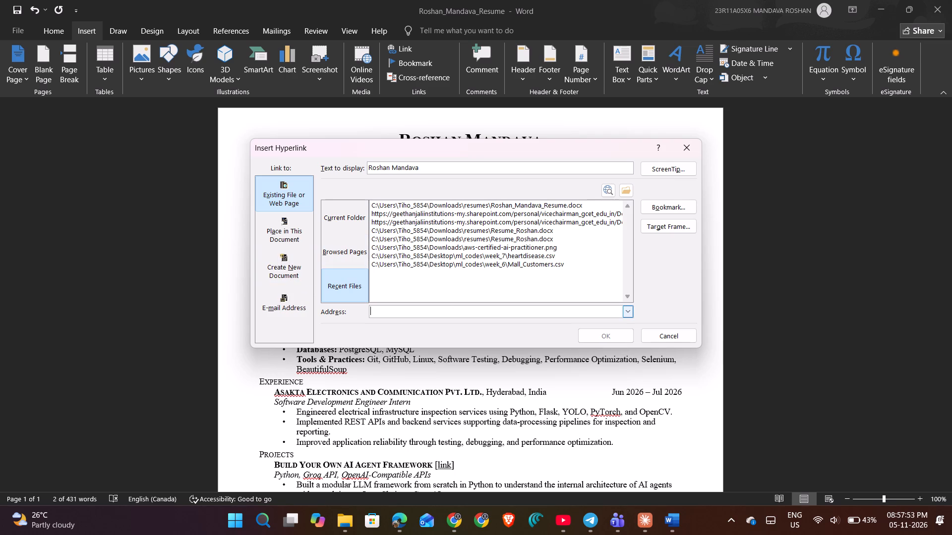
Paste the LinkedIn profile URL from the clipboard history as the link address for the candidate's name and apply the hyperlink.
key("super+v")
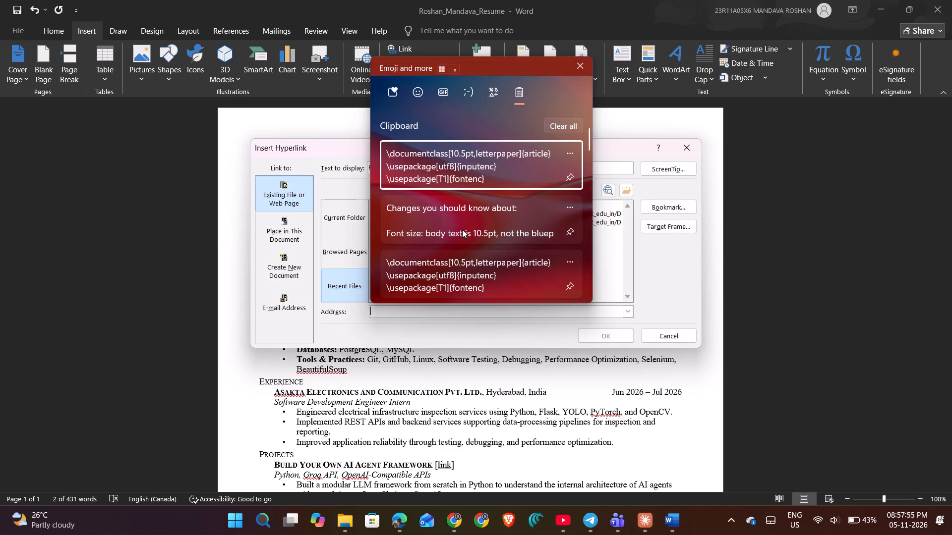
scroll(462, 231, "down", 4)
left_click(462, 231)
key("ctrl+v")
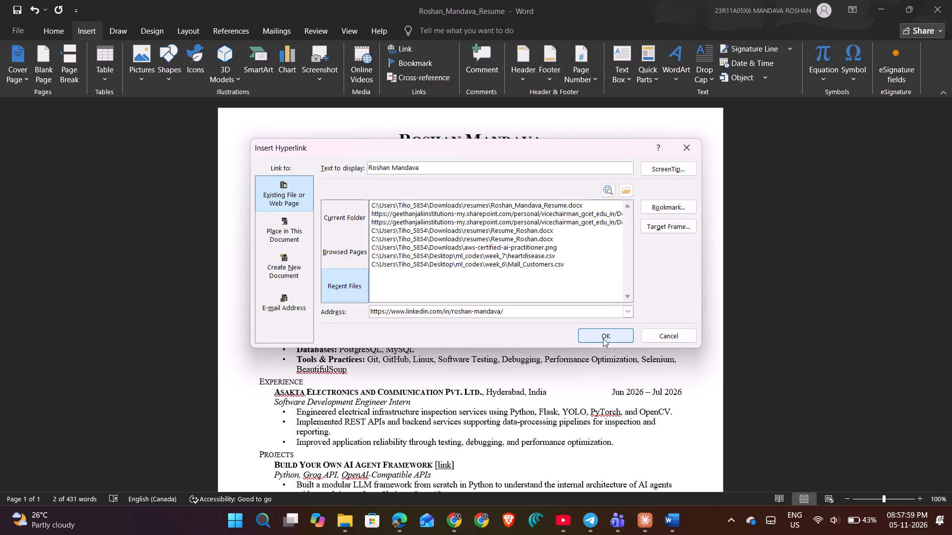
left_click(603, 339)
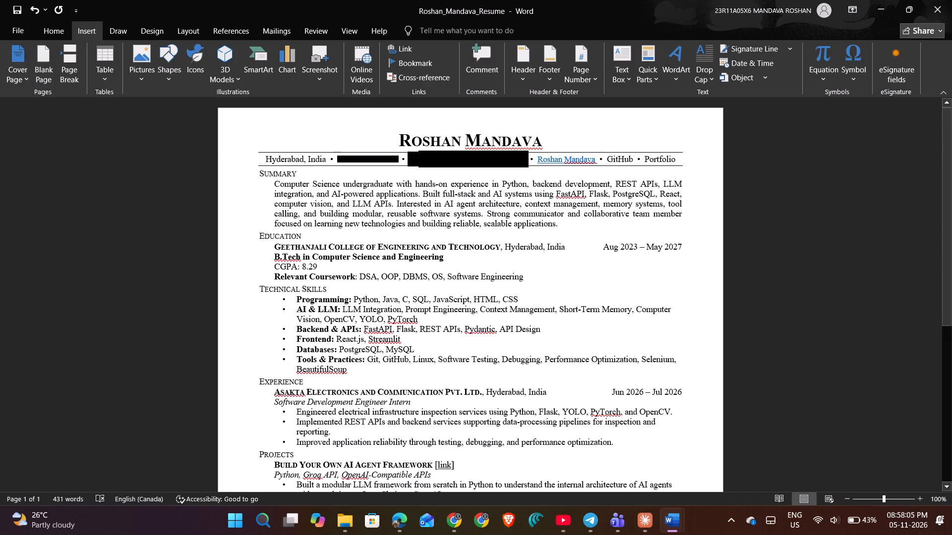
Replace the GitHub label in the header's contact line with Be-codage.
left_click_drag(633, 158, 609, 160)
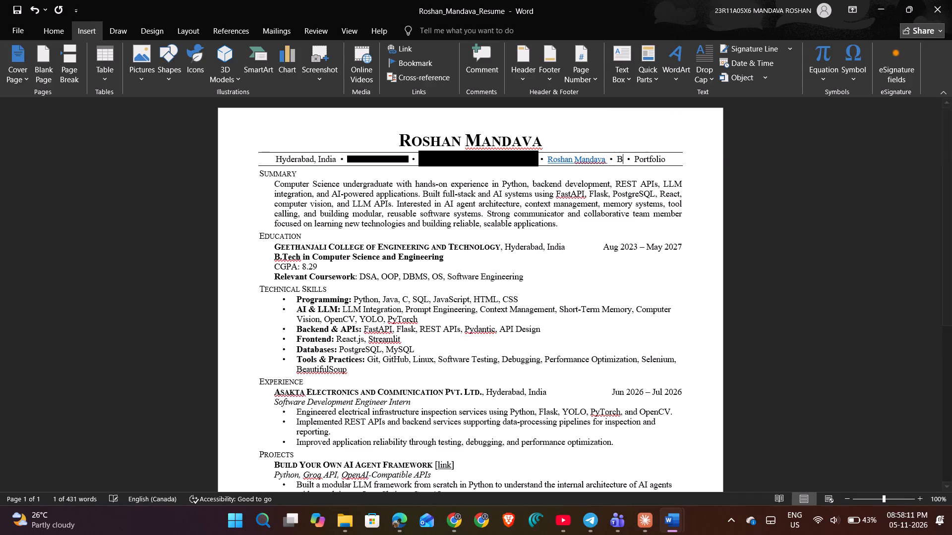
key("e")
key("minus")
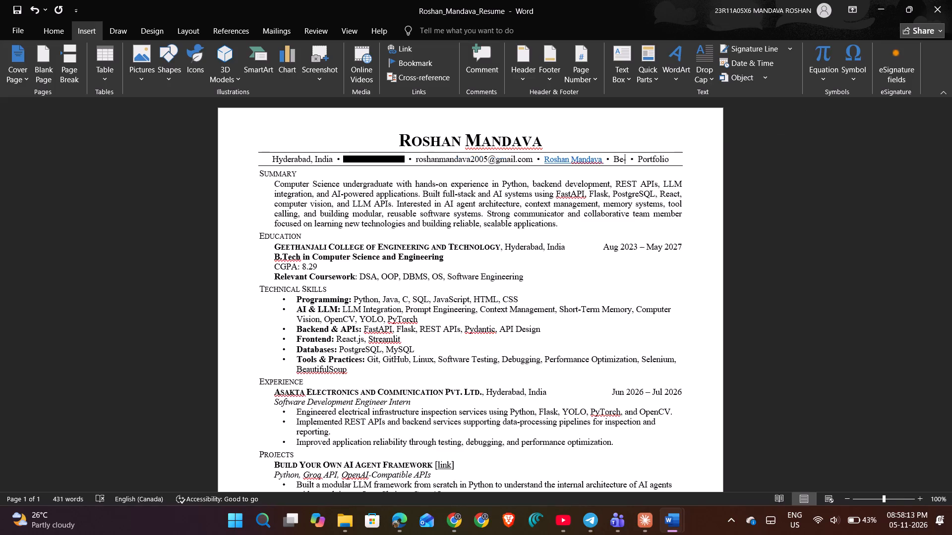
type("co")
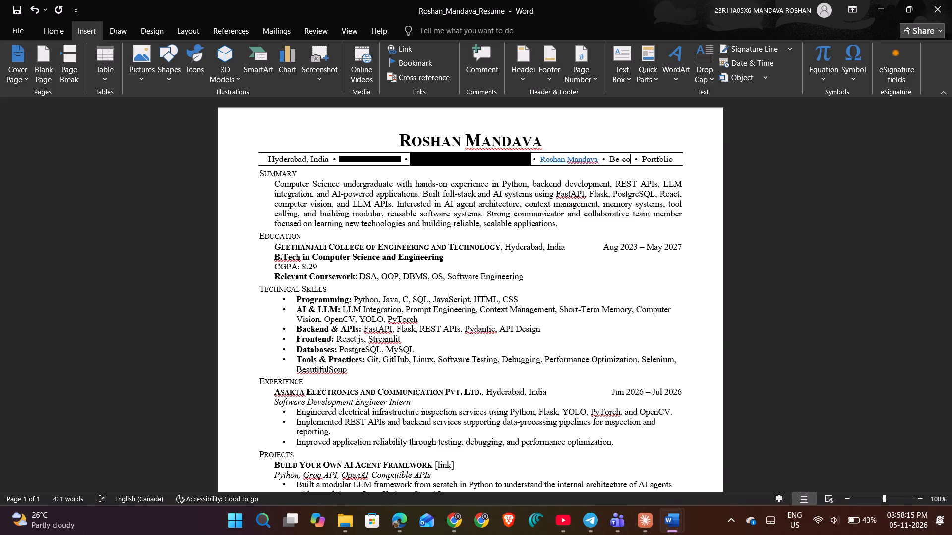
key("a")
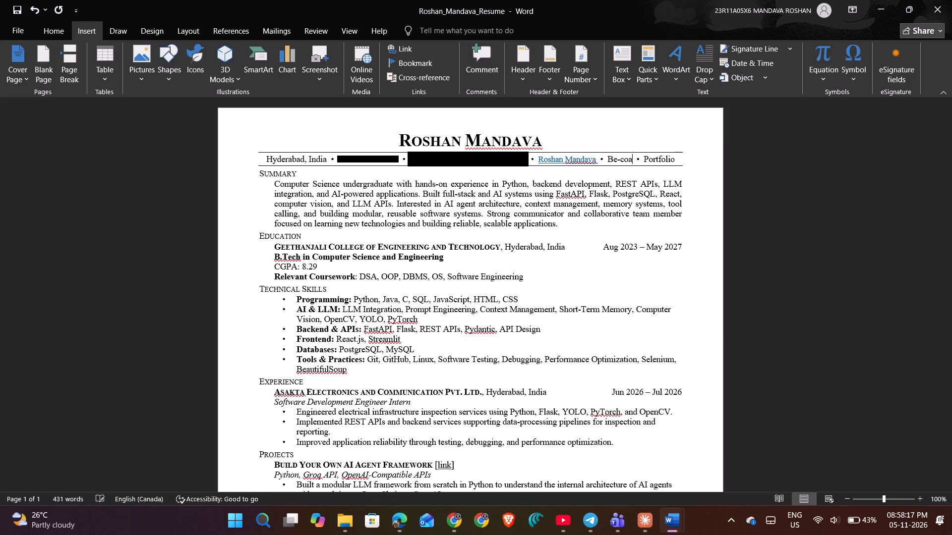
key("BackSpace")
type("dage")
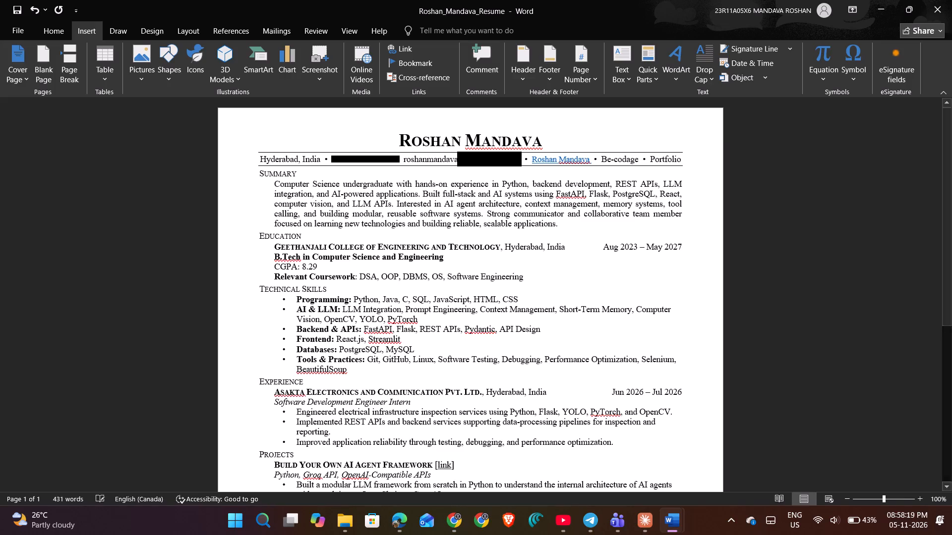
Check the link address behind the Be-codage label in the contact line.
left_click_drag(639, 159, 602, 158)
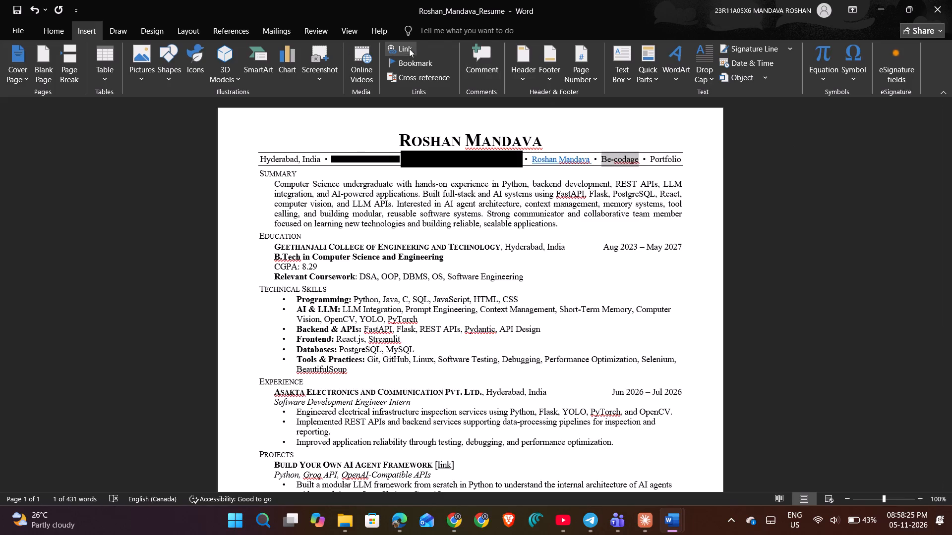
left_click(413, 51)
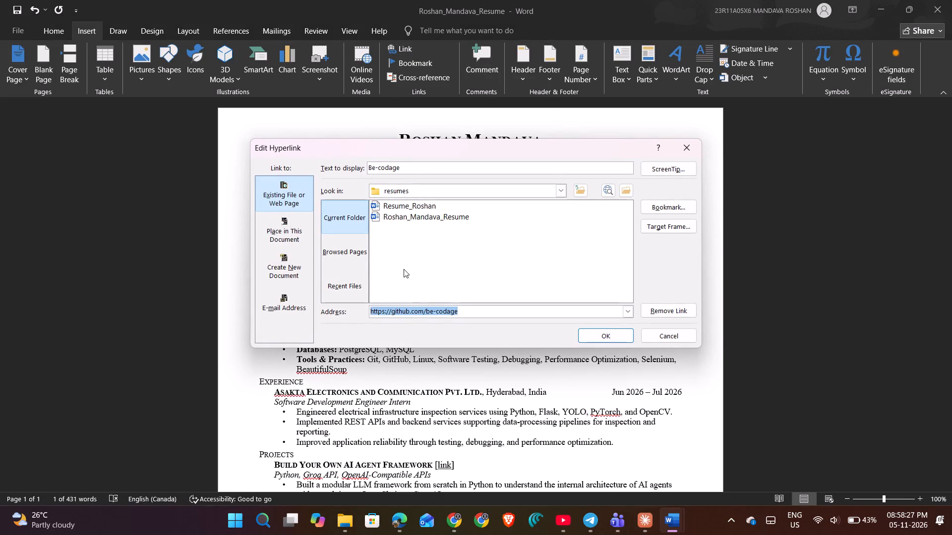
left_click(618, 338)
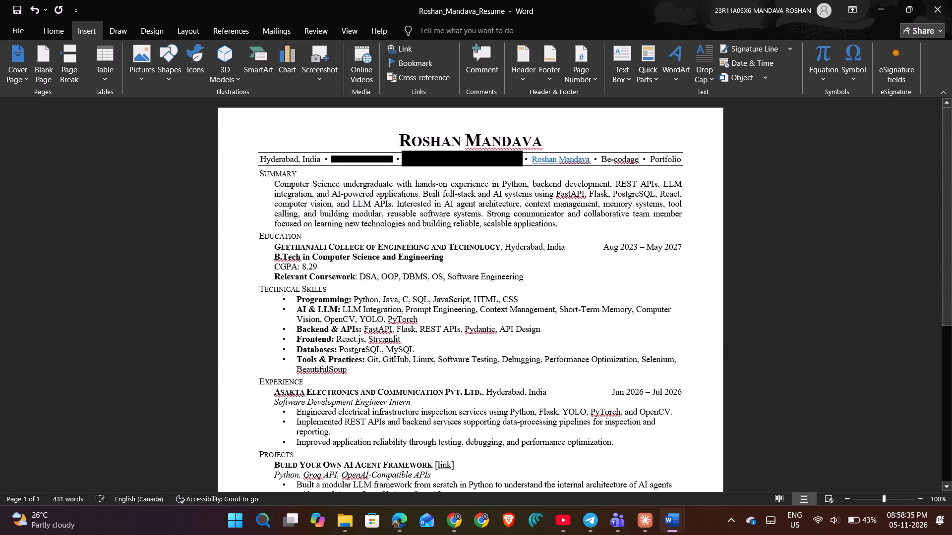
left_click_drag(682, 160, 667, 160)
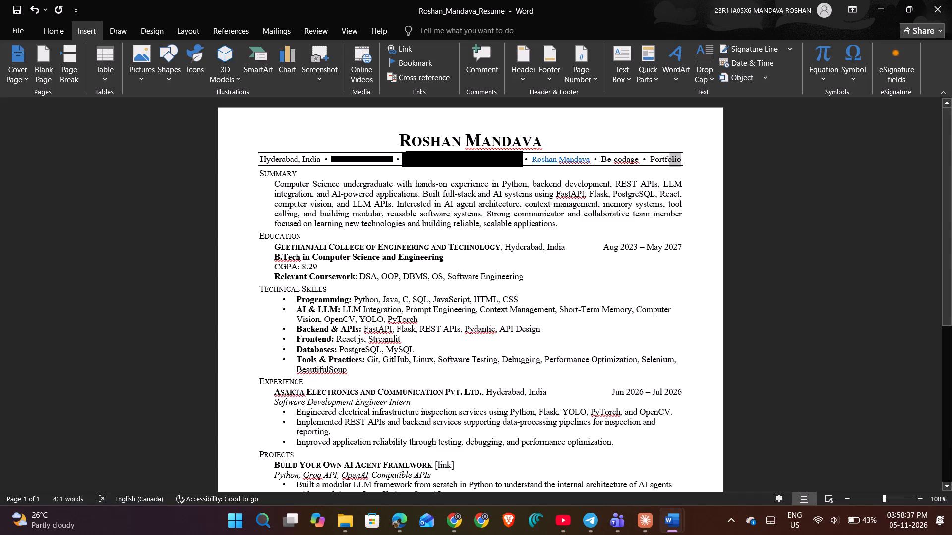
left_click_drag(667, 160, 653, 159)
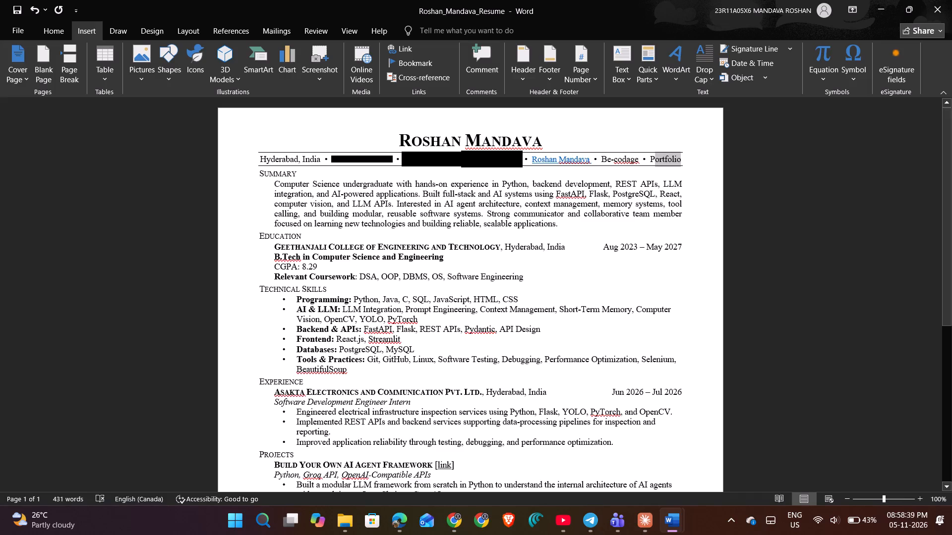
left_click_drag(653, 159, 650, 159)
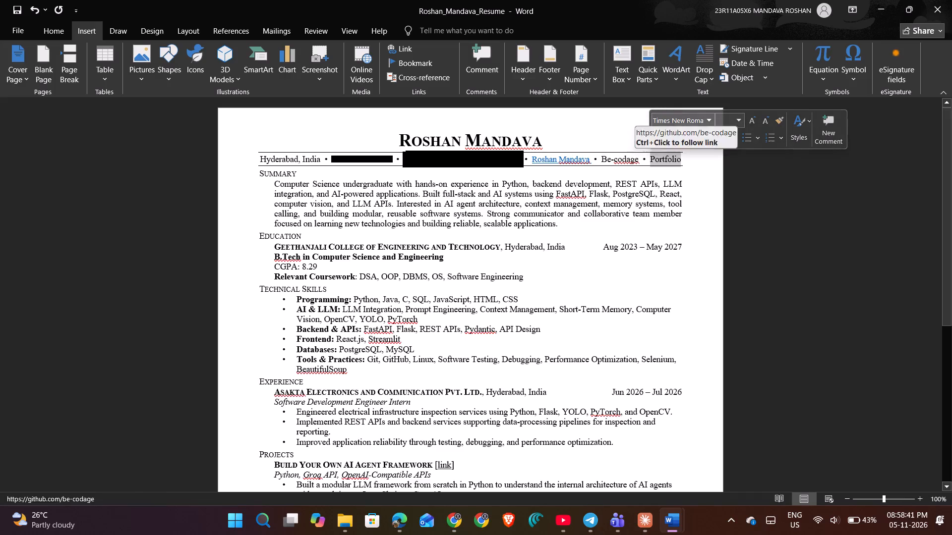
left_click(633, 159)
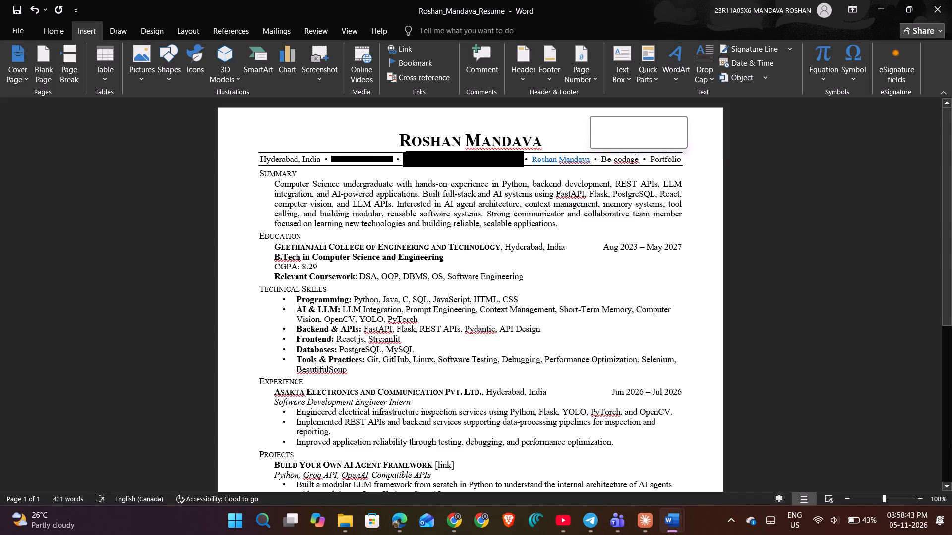
Ignore all spelling flags for the candidate's surname and for the Be-codage label in the contact line.
left_click(581, 160)
right_click(581, 160)
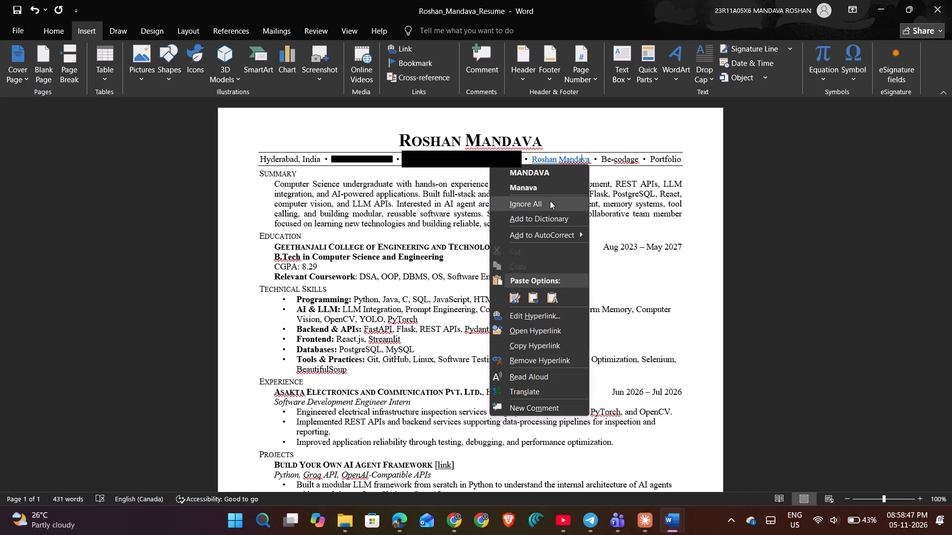
left_click(550, 201)
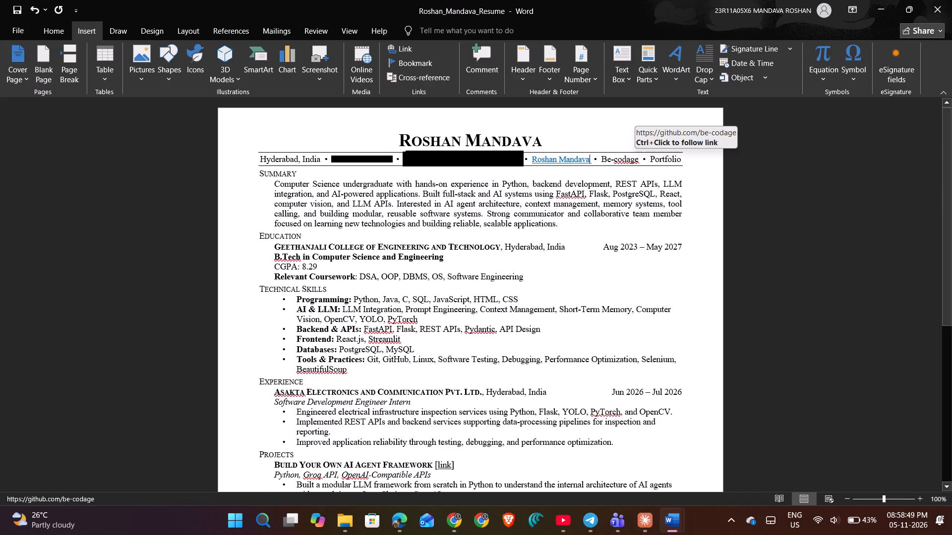
right_click(630, 165)
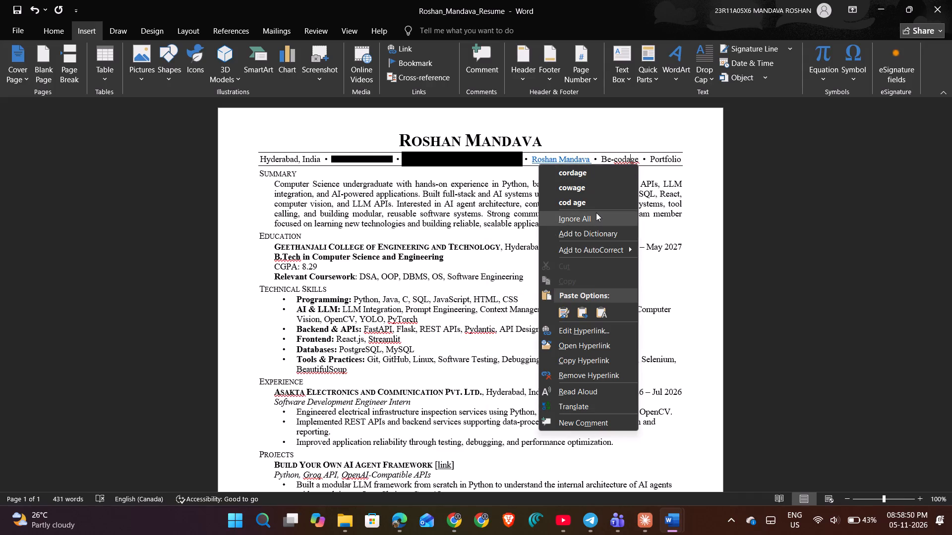
left_click(596, 213)
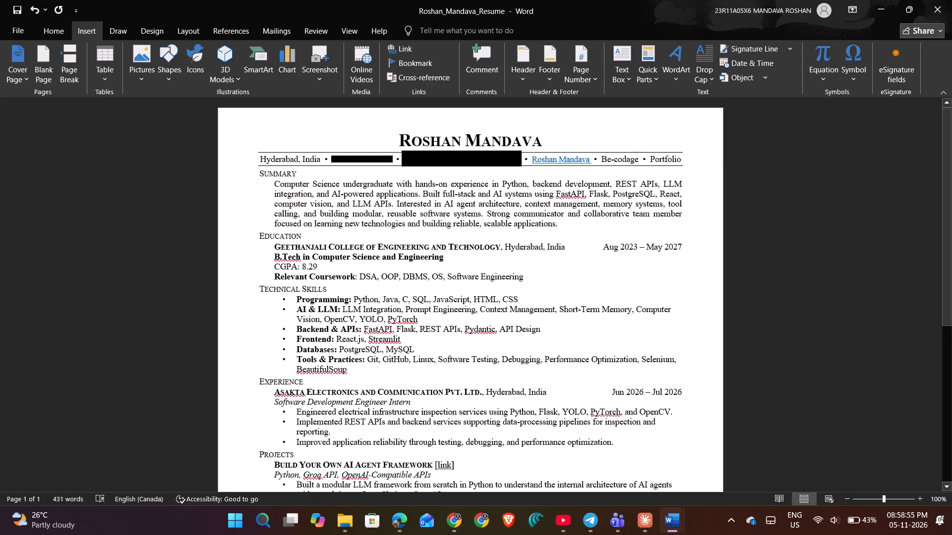
Reselect the LinkedIn profile URL as the link address of the candidate's name in the contact line and apply it.
left_click(573, 162)
left_click(393, 48)
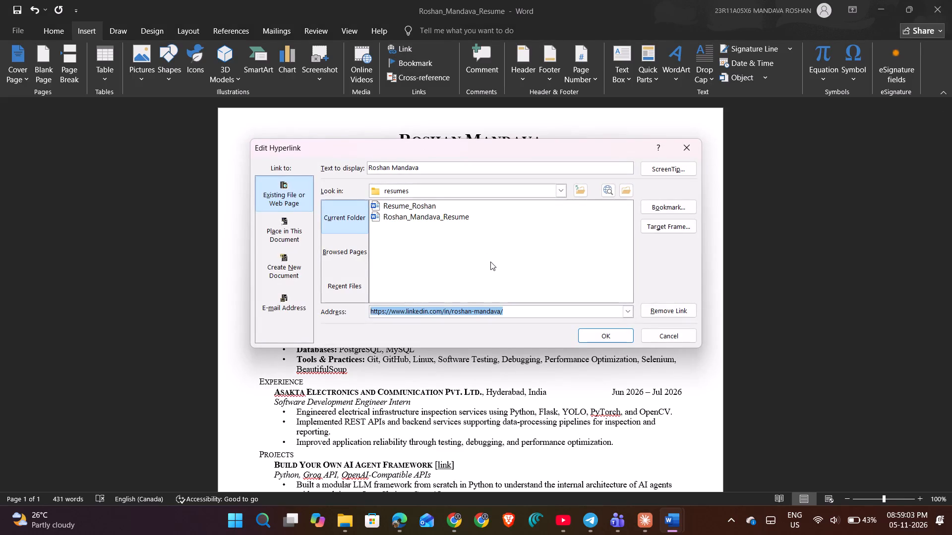
left_click(629, 311)
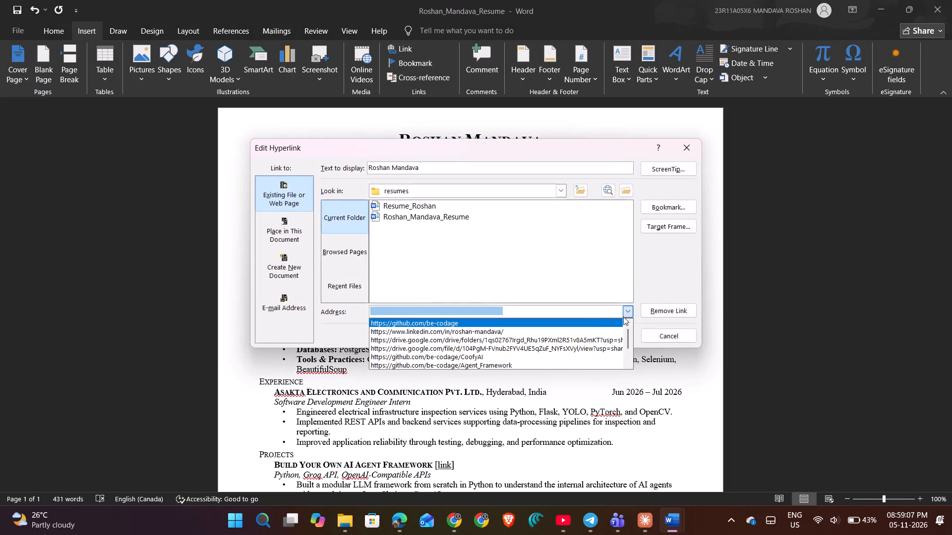
left_click(594, 330)
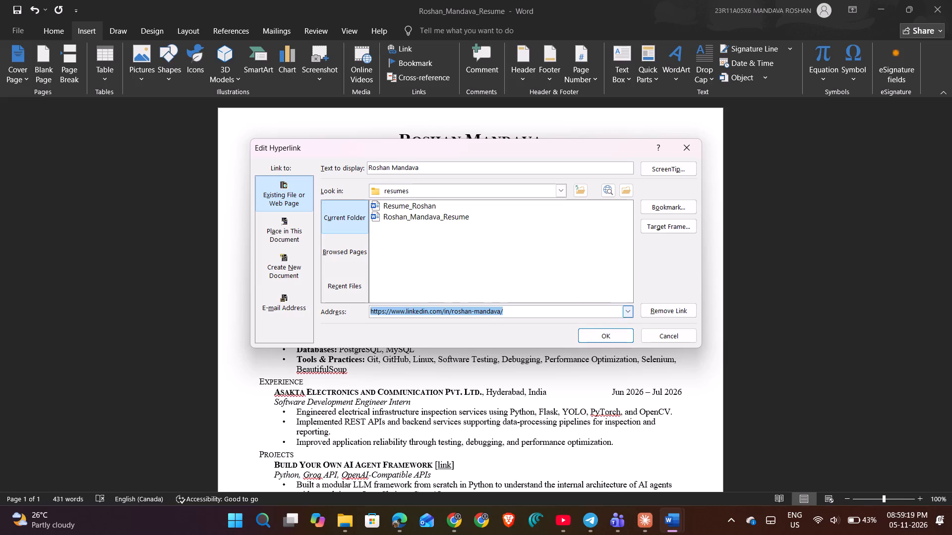
left_click(595, 329)
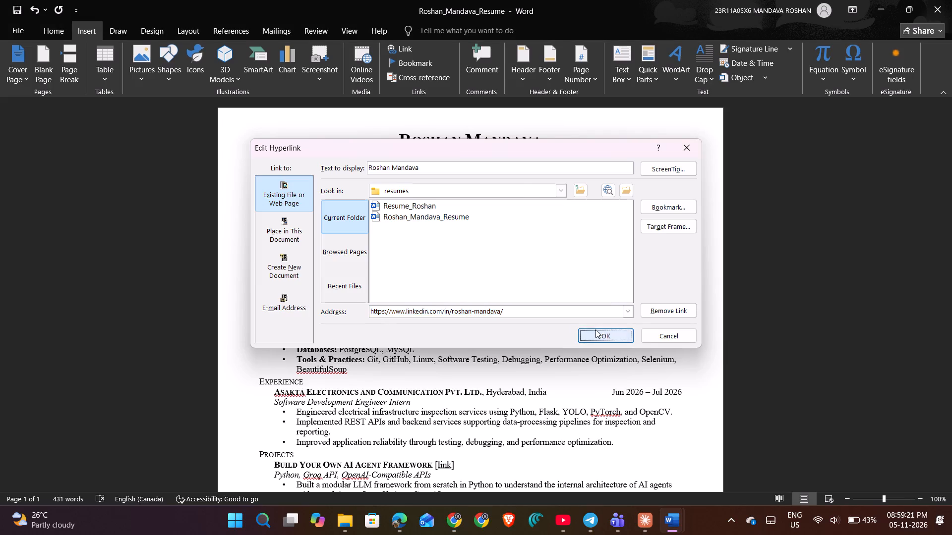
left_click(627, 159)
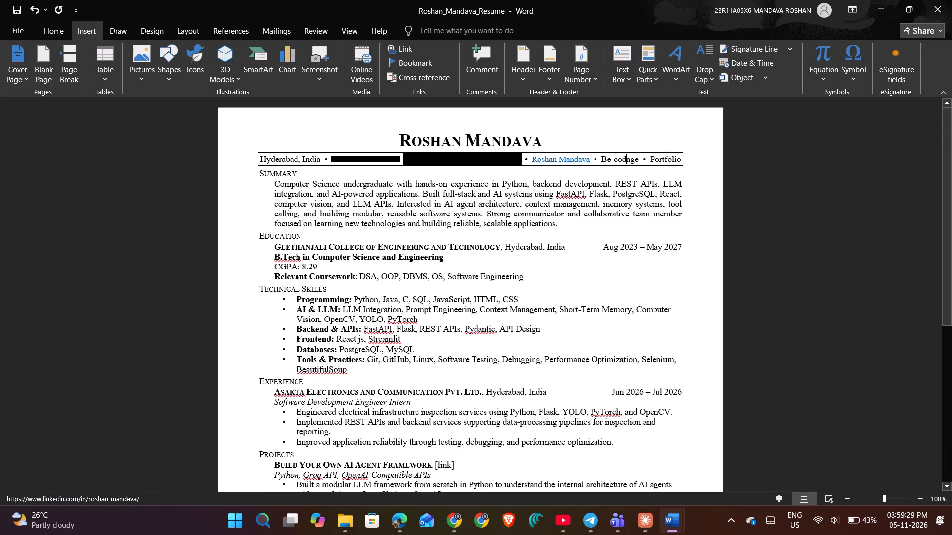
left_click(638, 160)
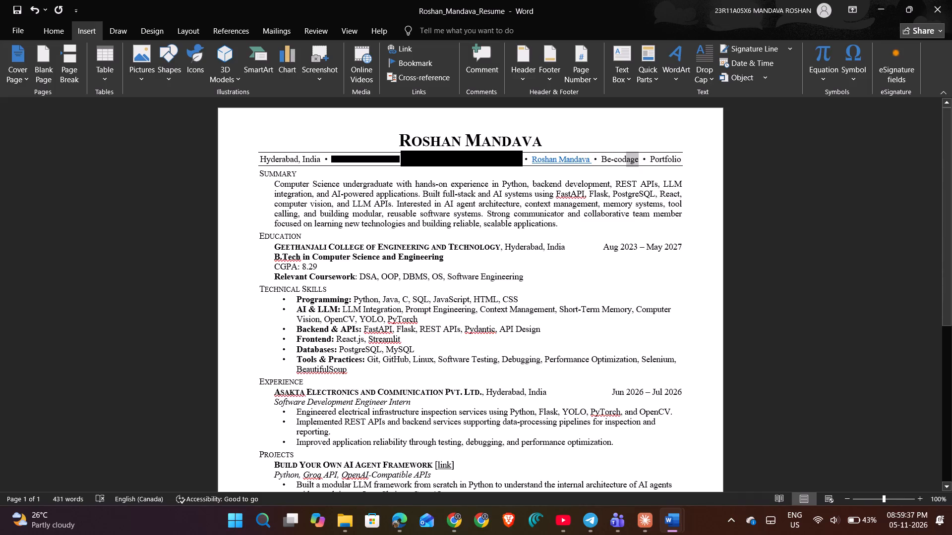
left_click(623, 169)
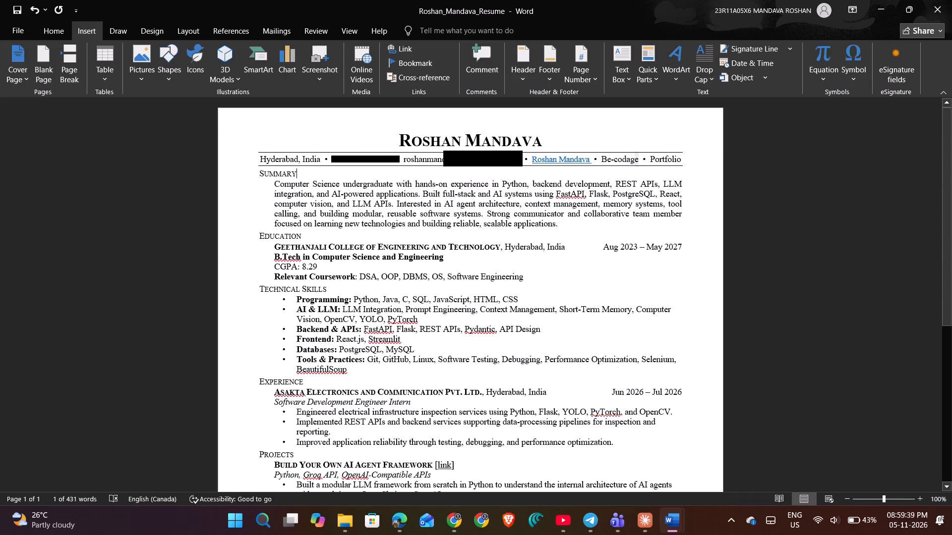
Remove the underline from the candidate's linked name in the contact line.
left_click_drag(589, 160, 534, 159)
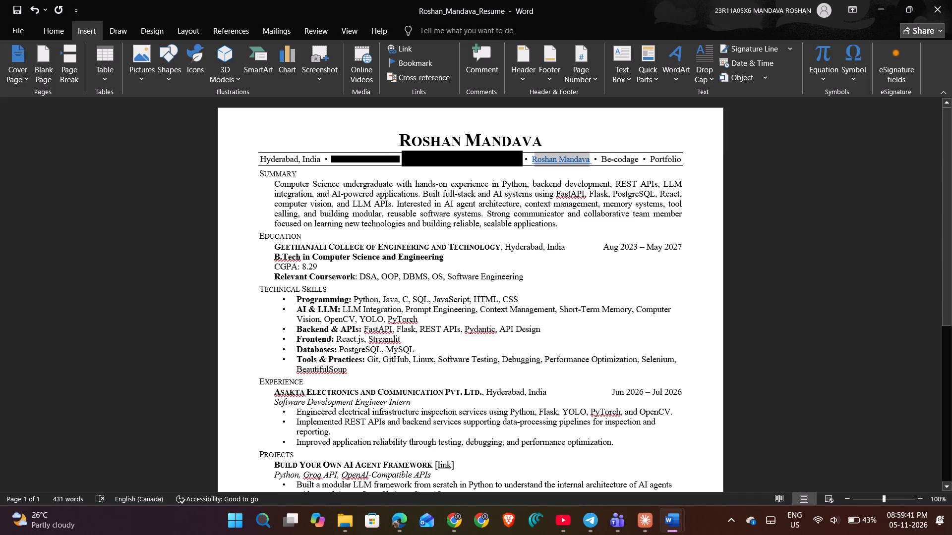
left_click_drag(534, 159, 533, 159)
left_click(569, 140)
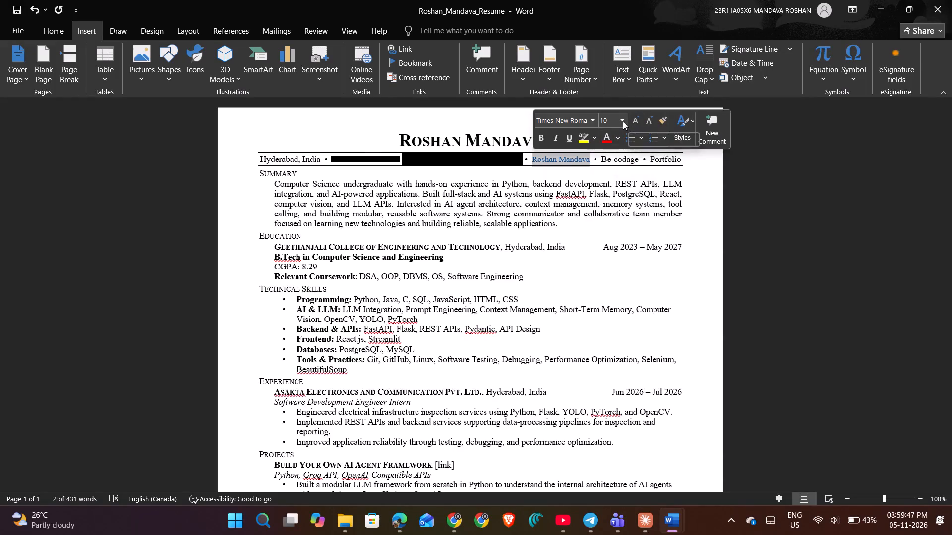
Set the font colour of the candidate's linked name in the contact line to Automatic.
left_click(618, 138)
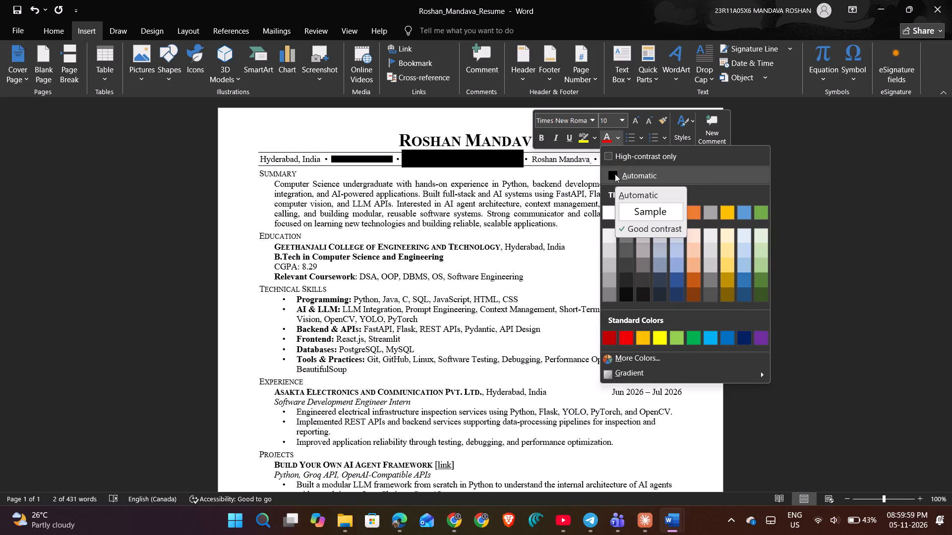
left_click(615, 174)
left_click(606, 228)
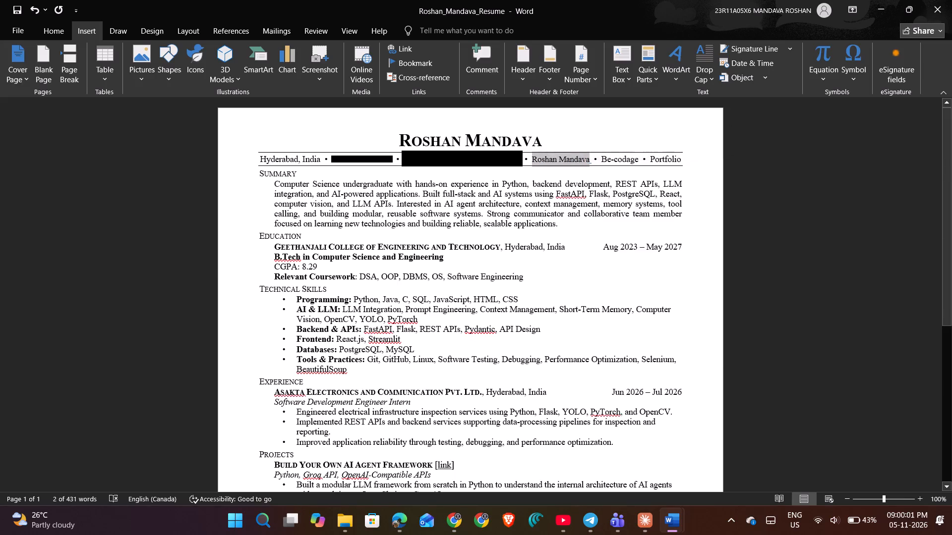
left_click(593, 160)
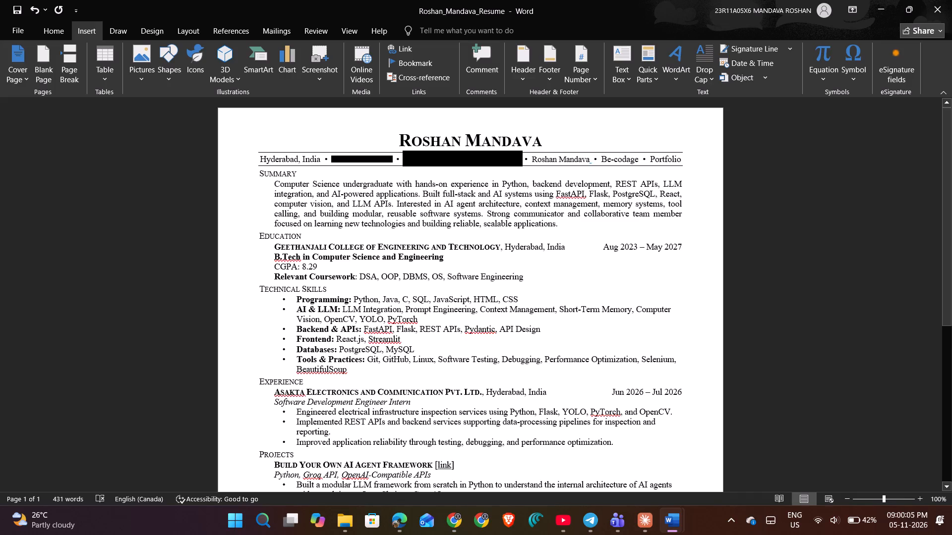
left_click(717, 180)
Save the resume document.
key("ctrl+s")
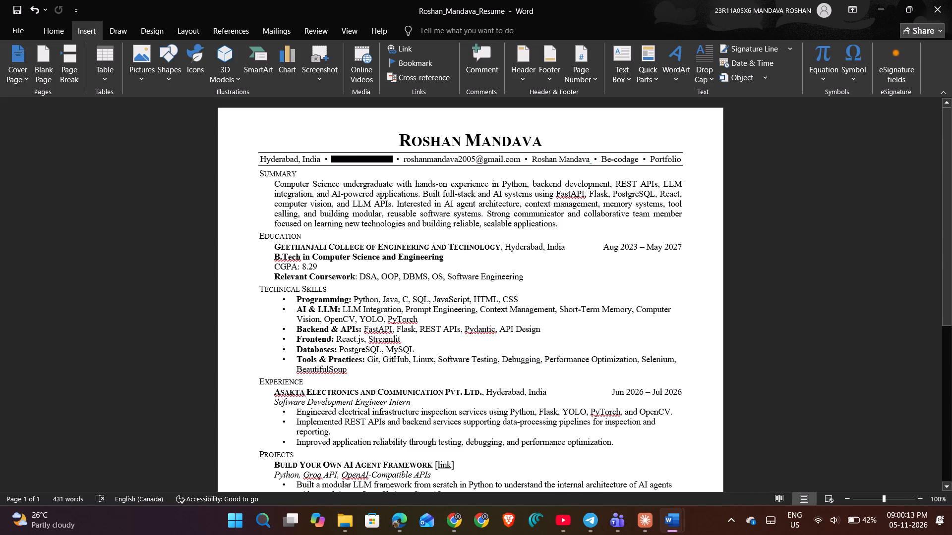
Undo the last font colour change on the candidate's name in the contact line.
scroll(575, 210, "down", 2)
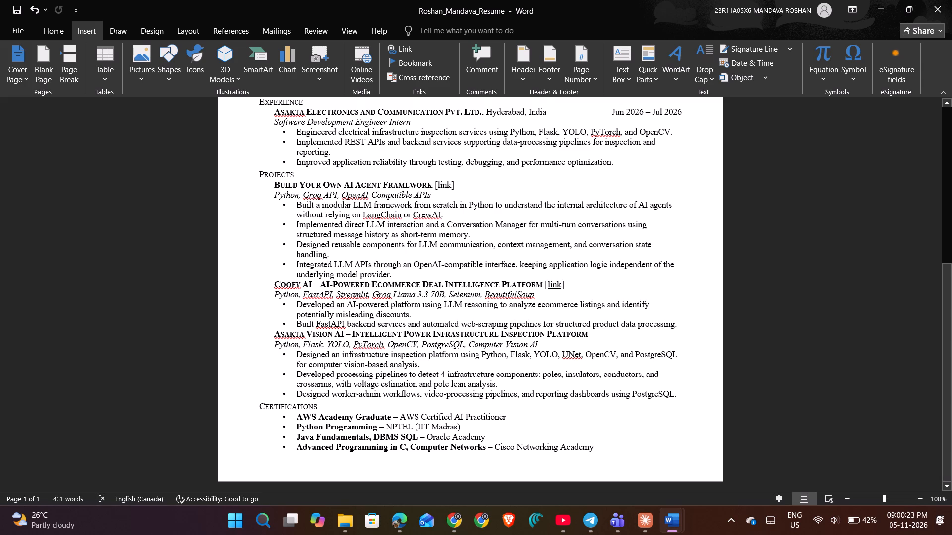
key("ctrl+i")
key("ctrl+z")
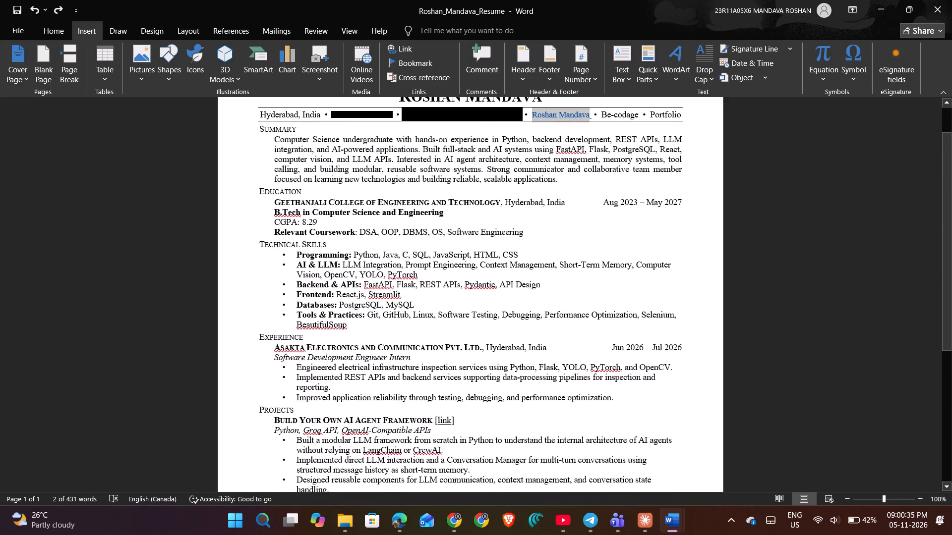
Reapply the Automatic font colour to the candidate's linked name in the resume's contact line.
left_click(59, 21)
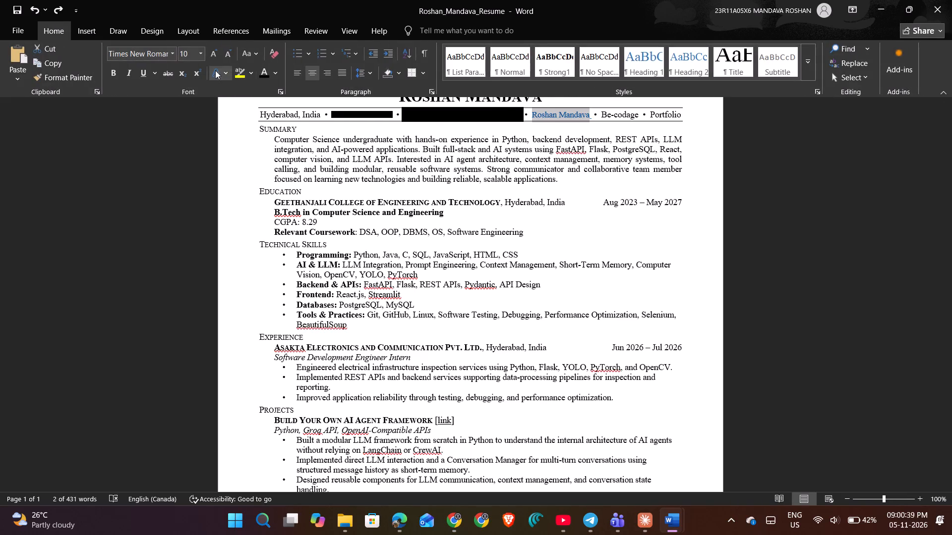
left_click(266, 73)
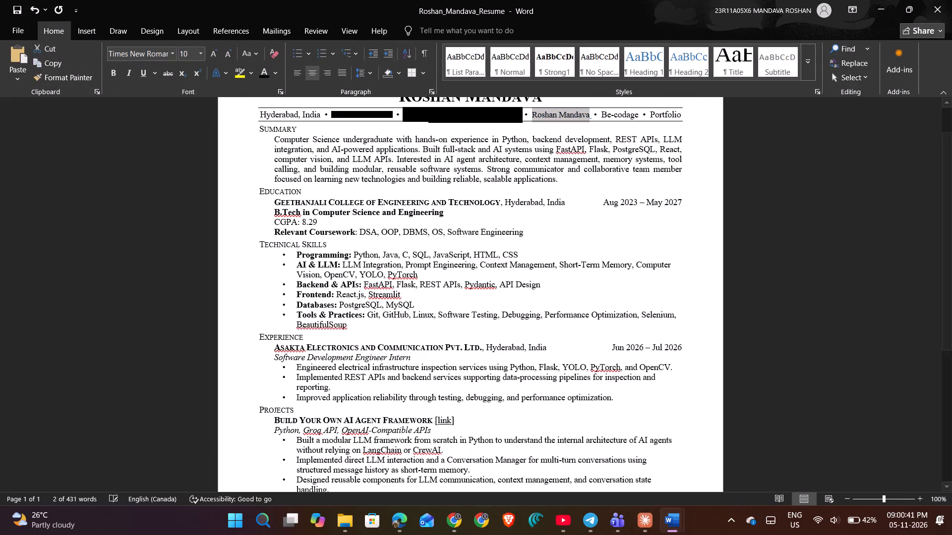
left_click(543, 201)
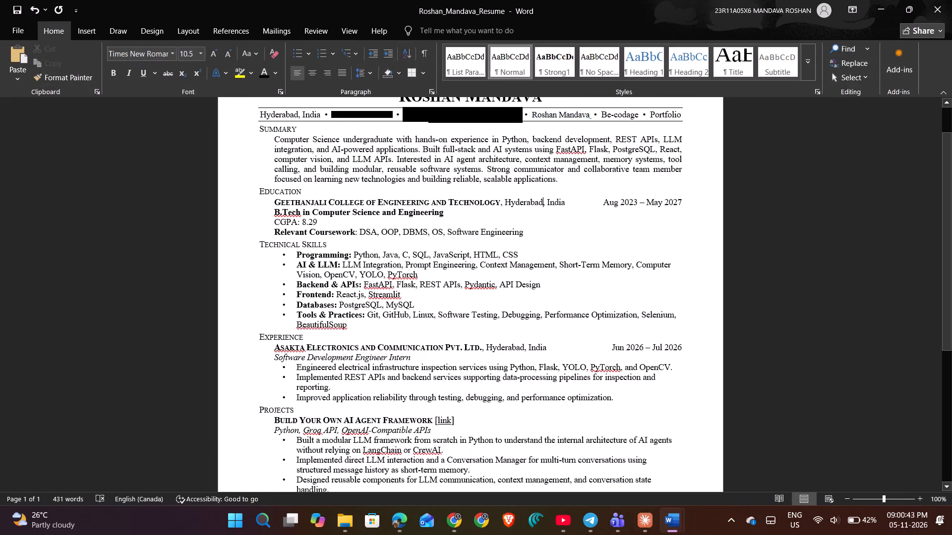
Save the resume document with the recoloured contact line.
key("ctrl+s")
key("ctrl+s")
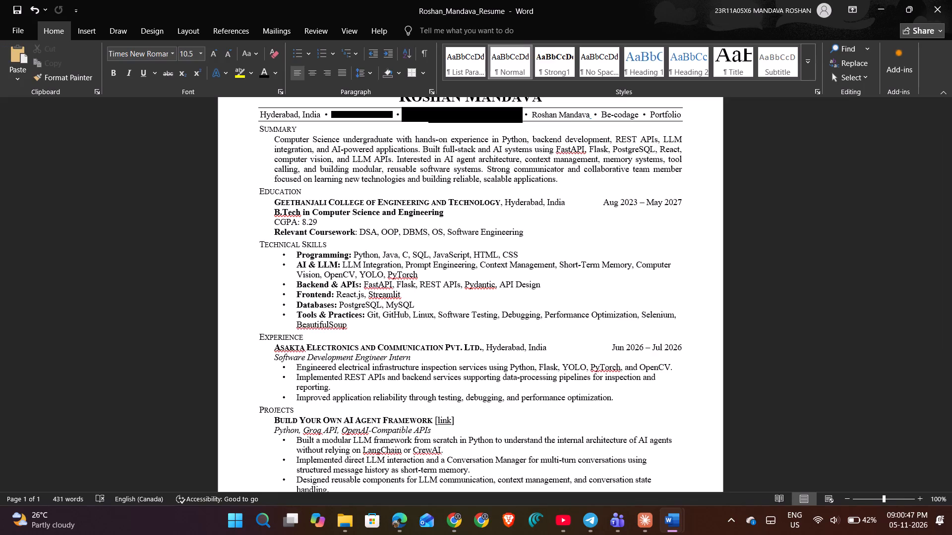
key("ctrl+s")
key("ctrl+s")
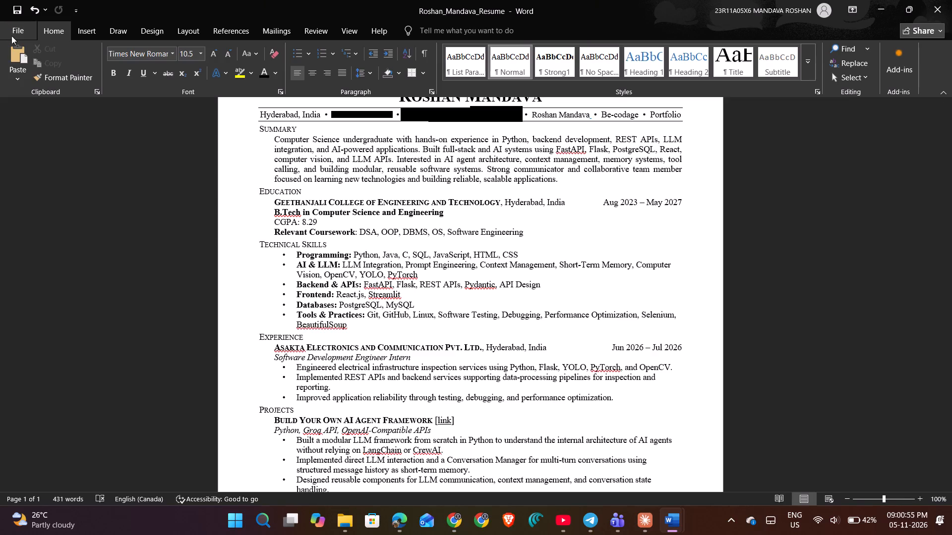
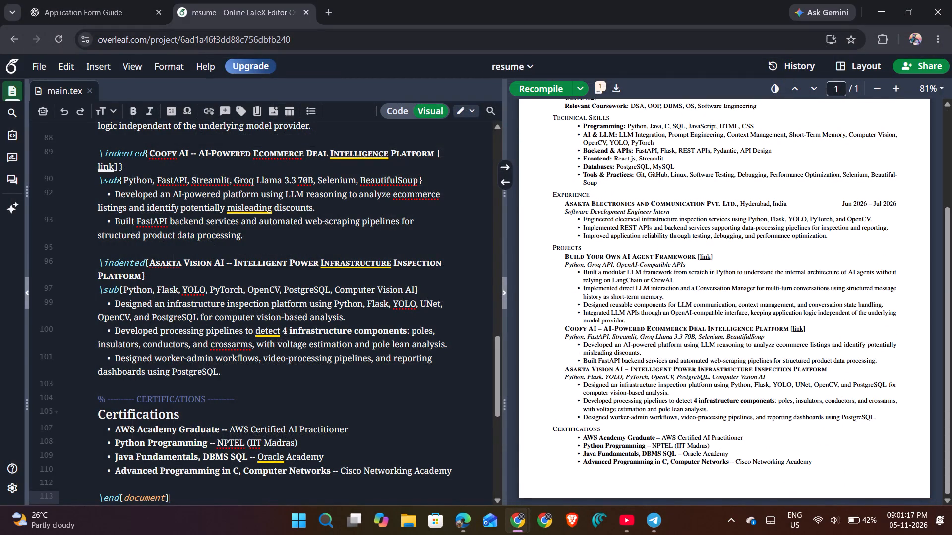
Save and recompile main.tex of the LaTeX resume project.
scroll(338, 411, "down", 1)
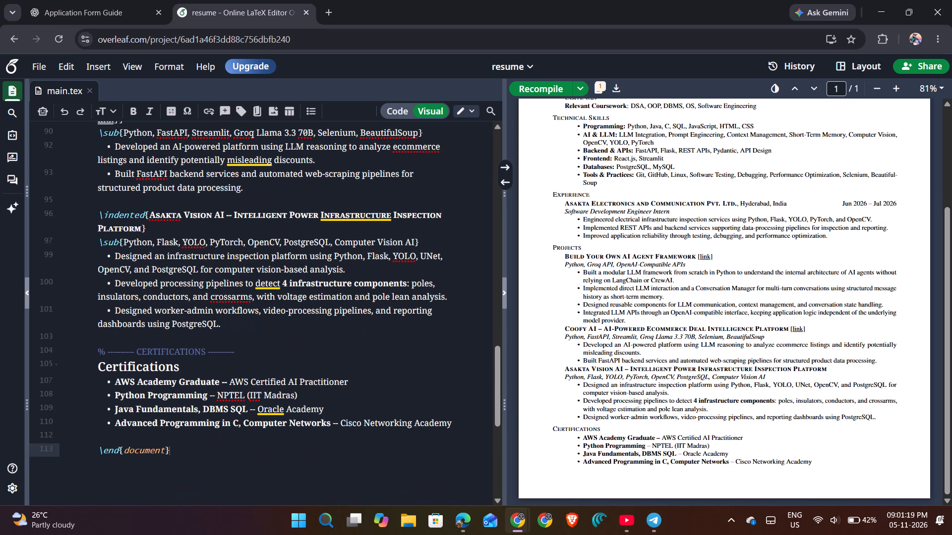
key("ctrl+s")
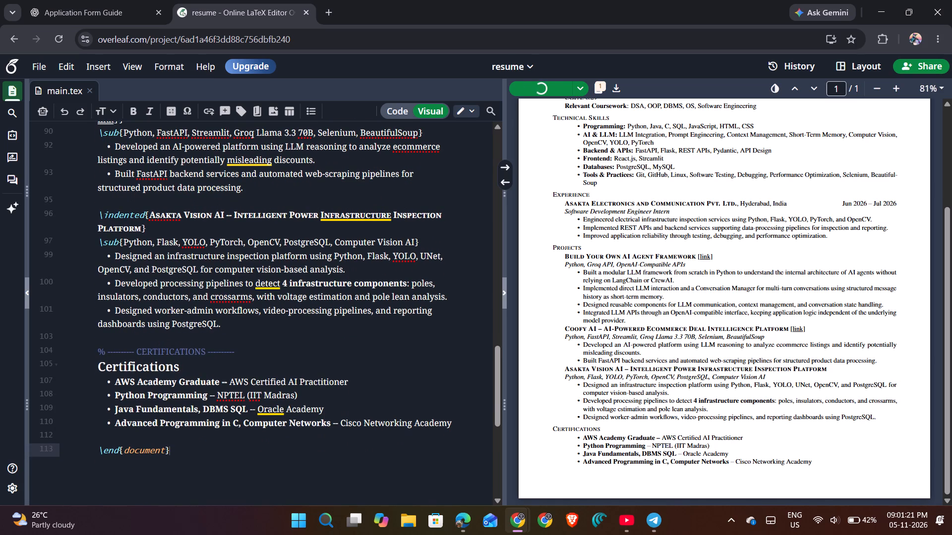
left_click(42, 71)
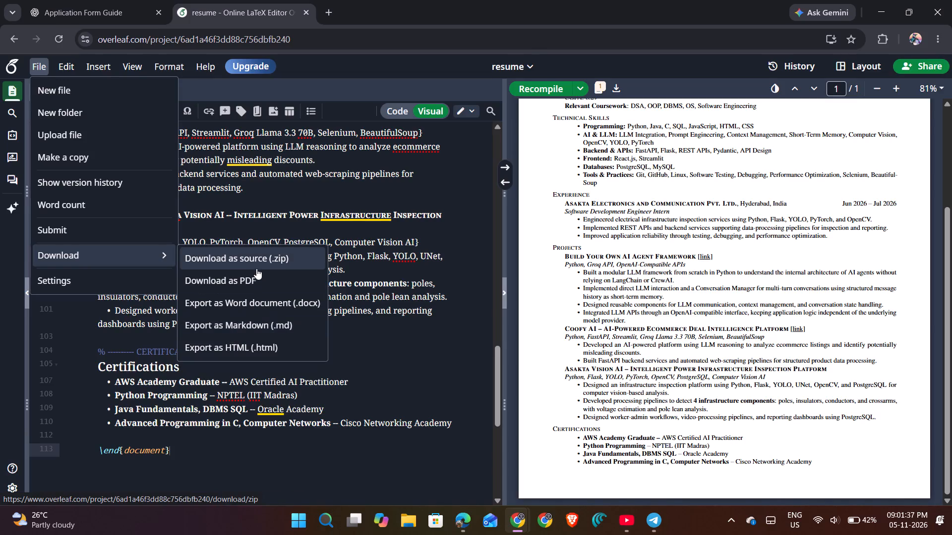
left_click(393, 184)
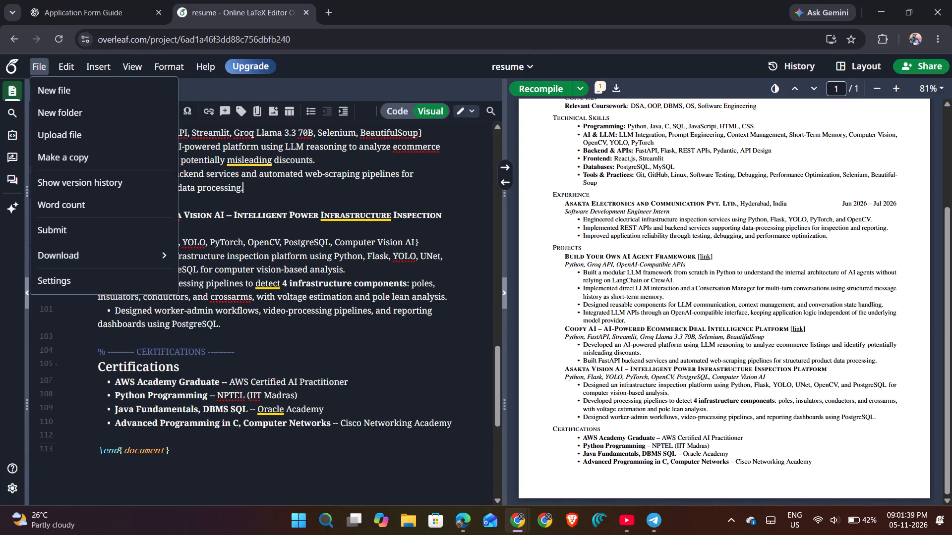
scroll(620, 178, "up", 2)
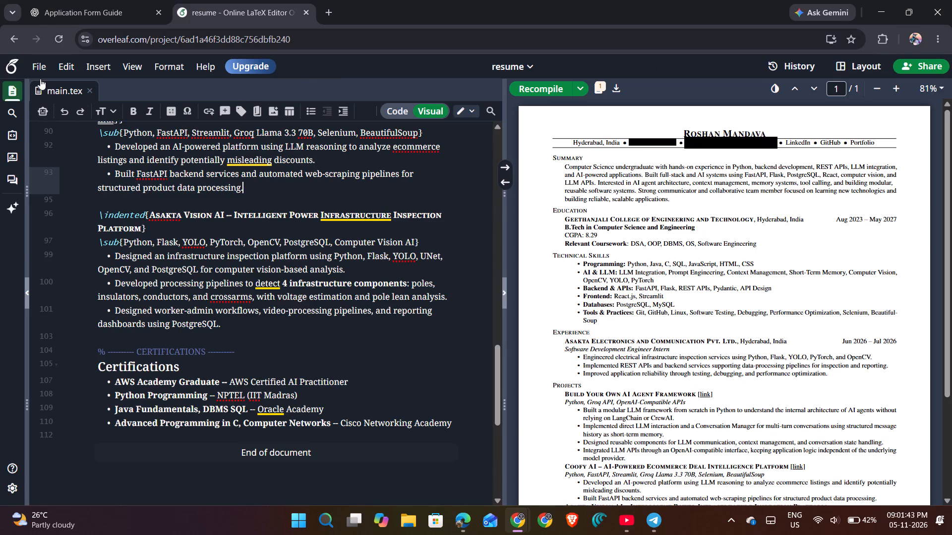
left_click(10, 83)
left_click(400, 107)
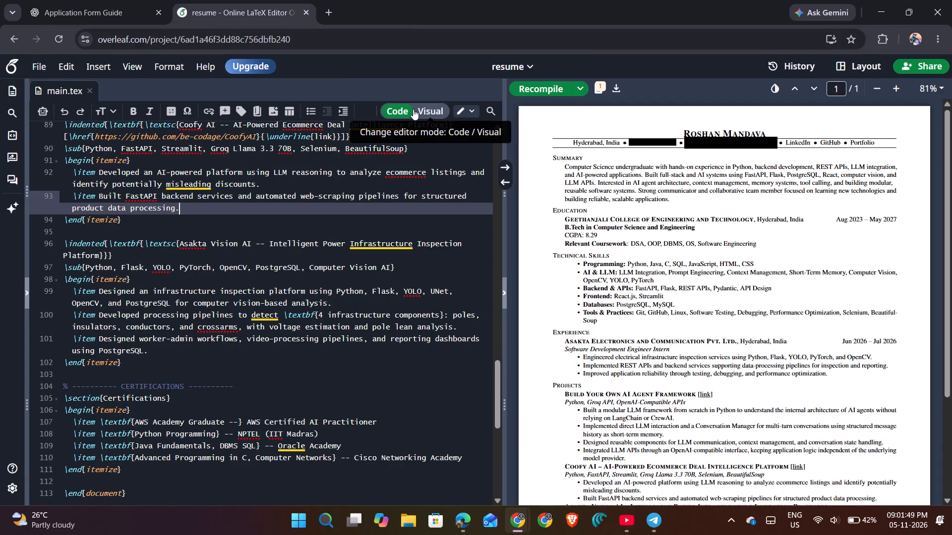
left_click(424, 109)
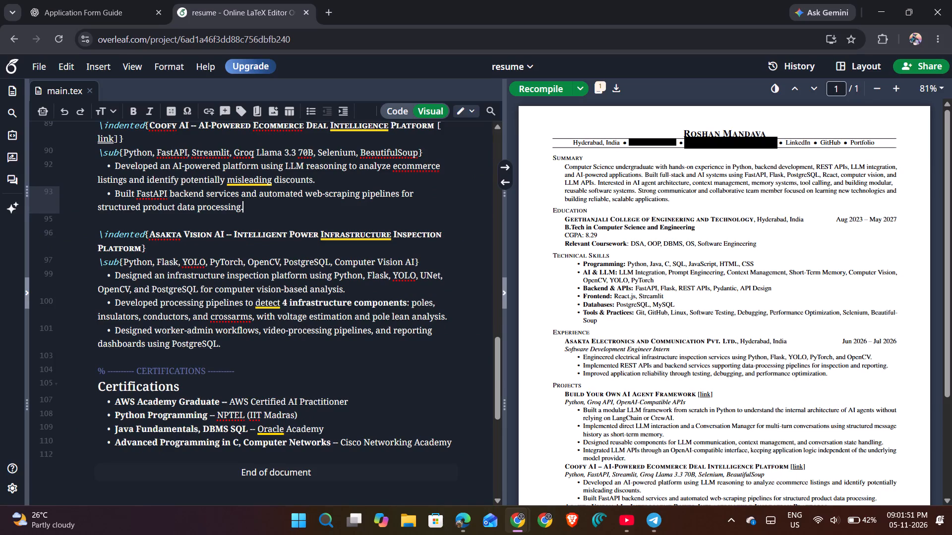